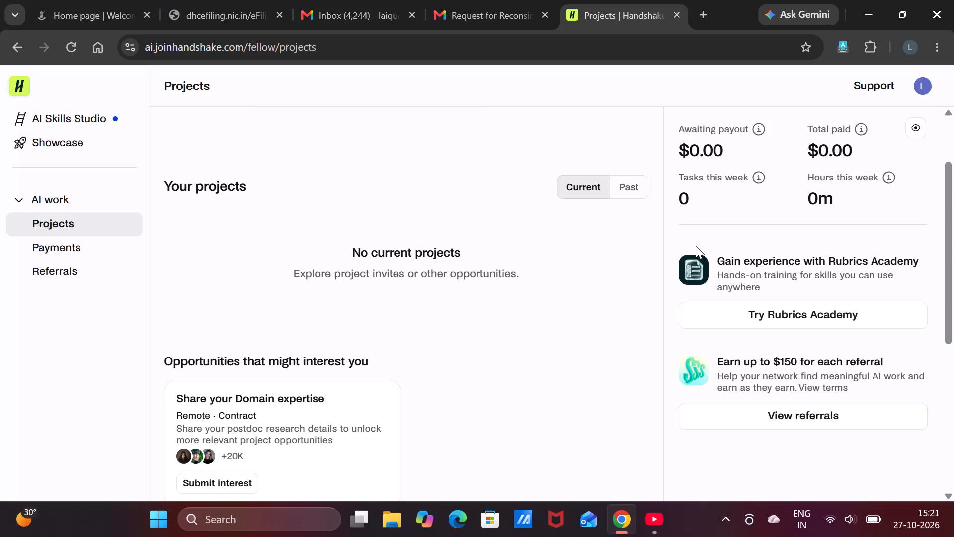
Leave the browser and open the AISHA INDEX document from the desktop in Word.
click(863, 8)
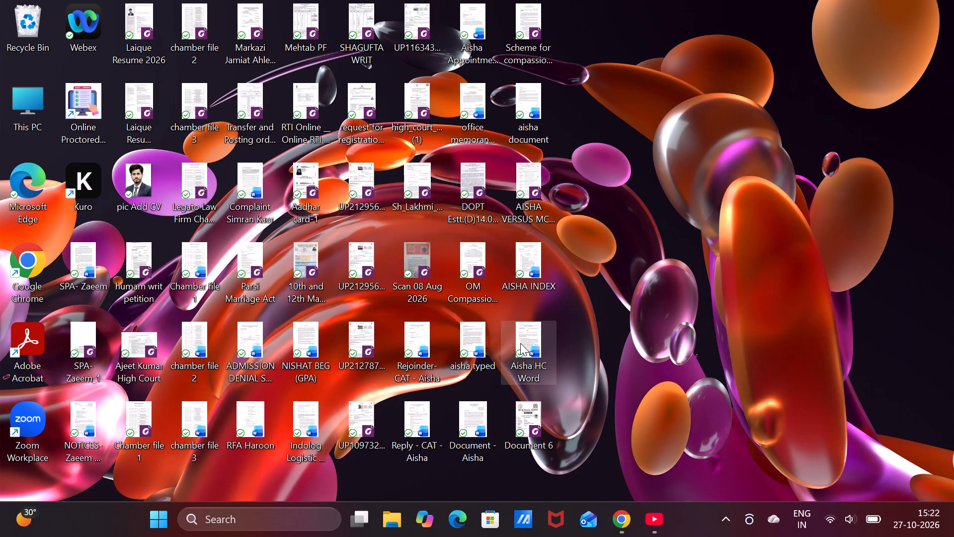
double_click(535, 272)
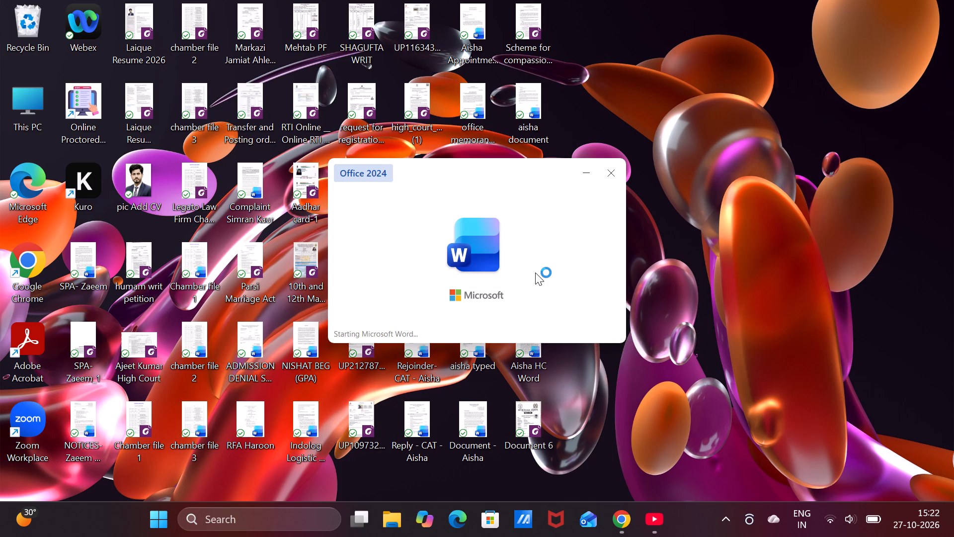
Delete the entire empty three-column row between the Annexure 1 entry (row 7) and the Annexure 2 entry (row 8).
key(Down)
key(Down)
key(Down)
key(Down)
key(Down)
key(Down)
key(Down)
key(Down)
key(Down)
key(Down)
key(Down)
key(Down)
key(Down)
key(Down)
key(Down)
key(Down)
key(Down)
key(Down)
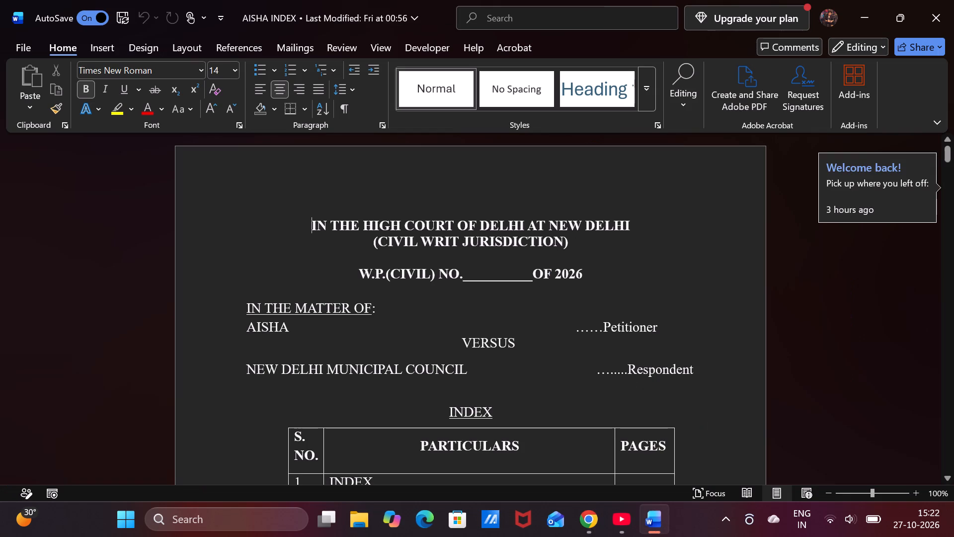
key(Down)
key(Down)
key(Down)
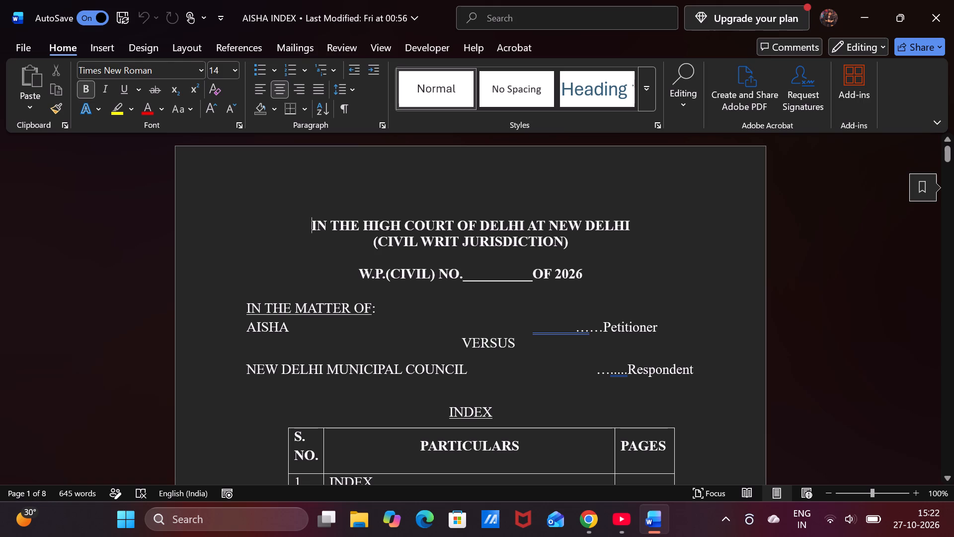
key(Down)
key(Down)
key(Down)
key(Down)
key(Down)
key(Down)
key(Down)
key(Down)
key(Down)
key(Down)
key(Down)
key(Down)
key(Down)
key(Down)
key(Down)
key(Down)
key(Down)
key(Down)
key(Down)
key(Down)
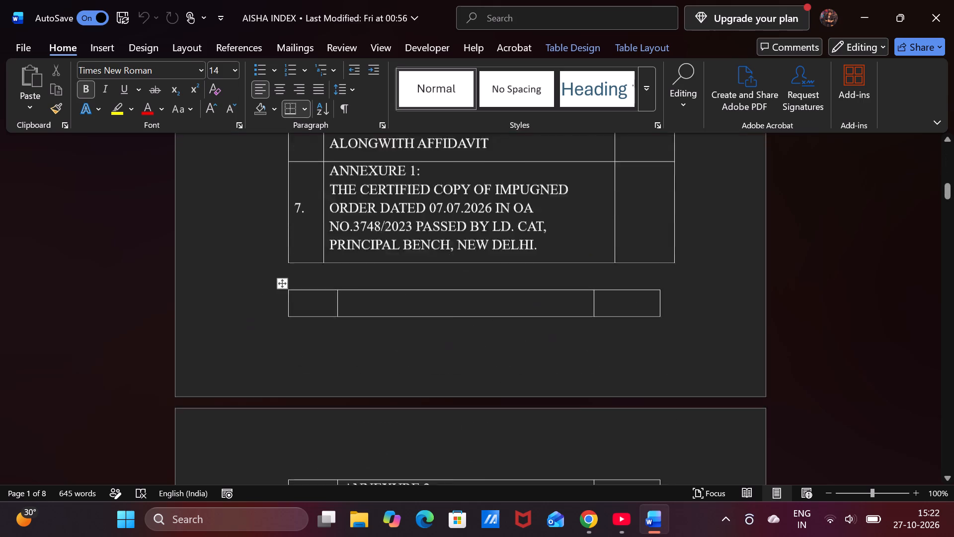
key(Up)
key(Up)
key(Up)
key(Up)
key(Up)
key(Up)
key(Up)
key(Up)
key(Up)
key(Up)
key(Up)
key(Up)
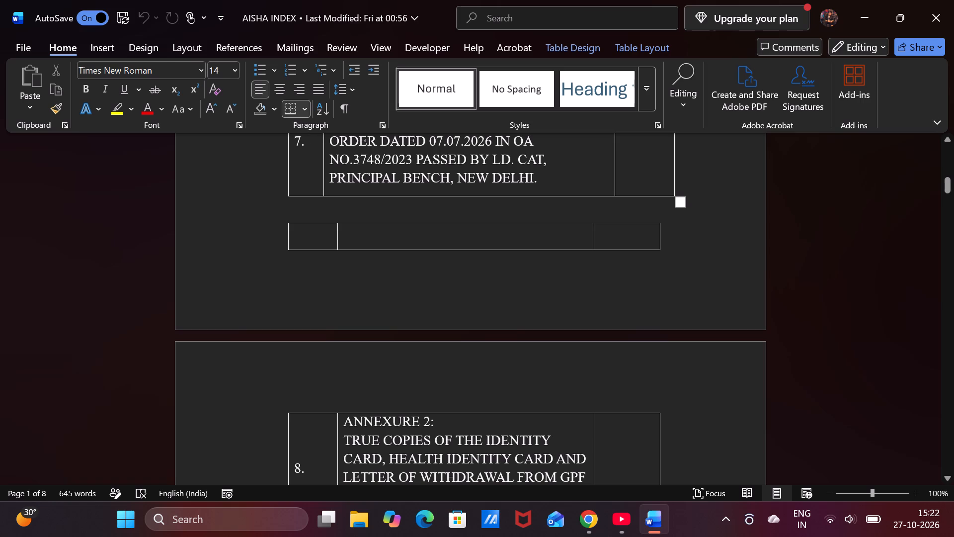
click(326, 237)
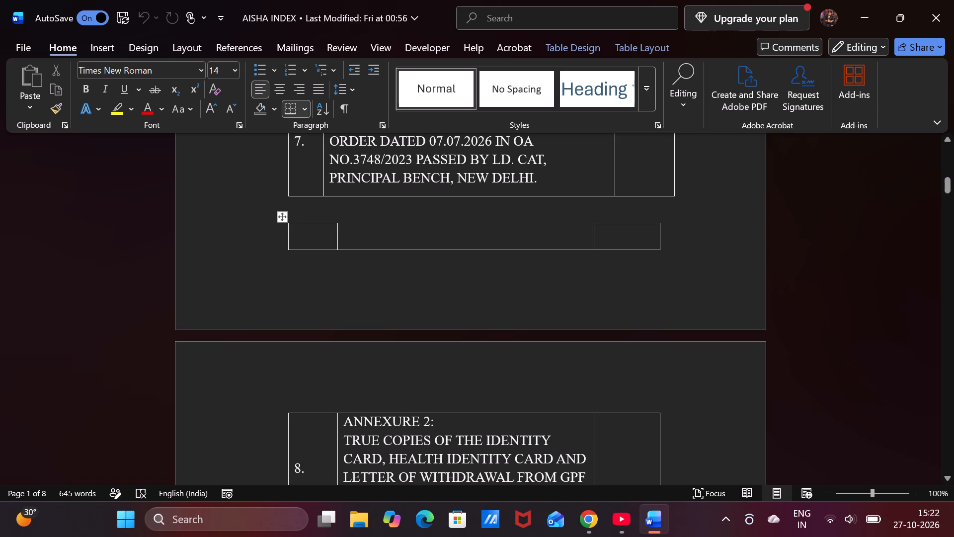
key(shift+Right)
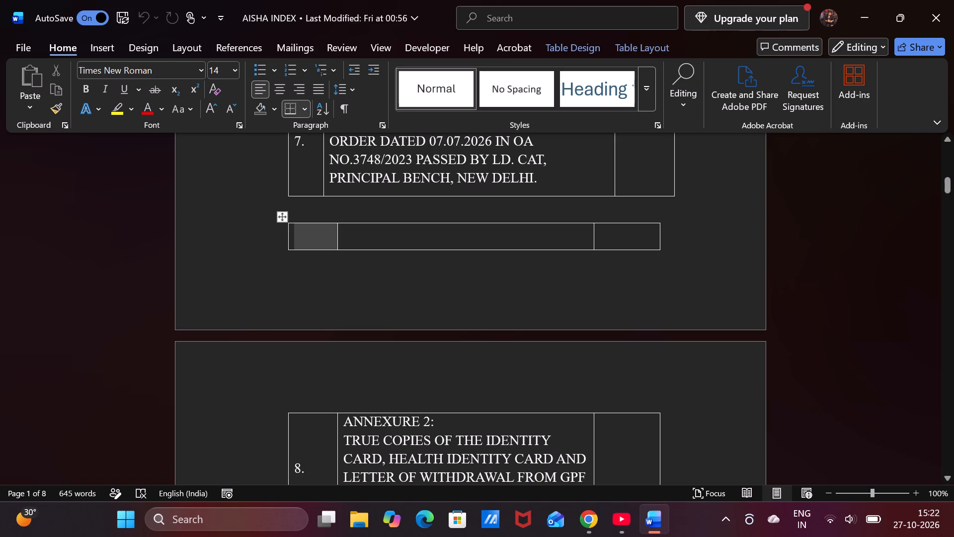
key(shift+Right)
key(shift+Right)
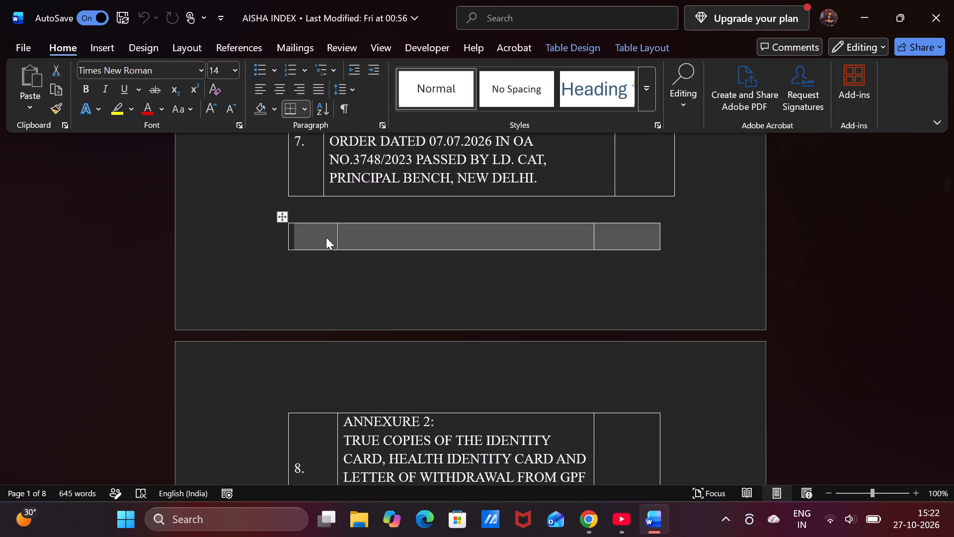
key(BackSpace)
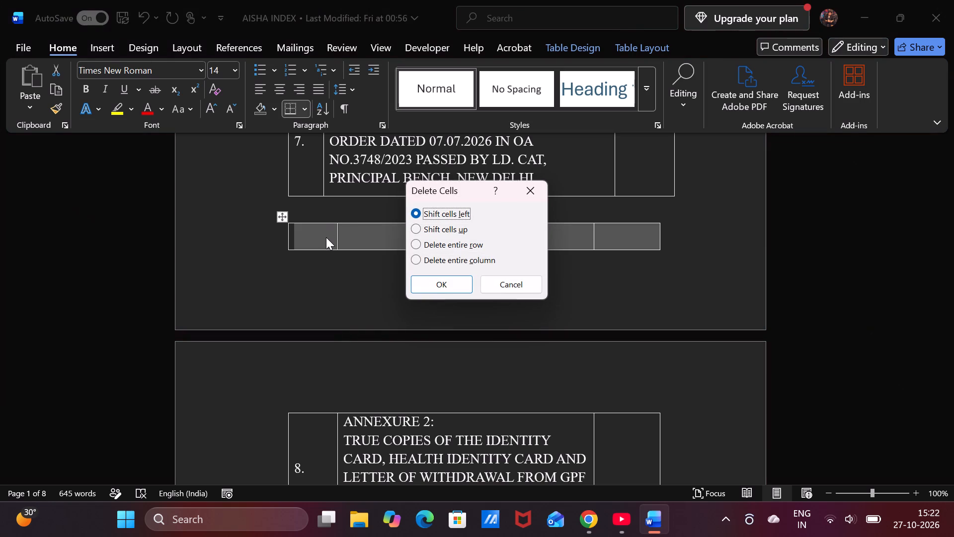
click(417, 245)
click(446, 285)
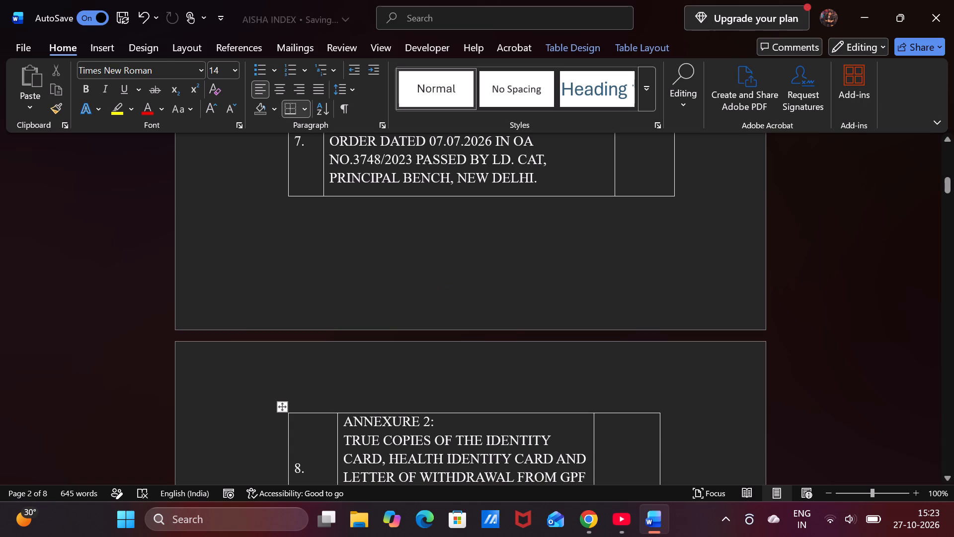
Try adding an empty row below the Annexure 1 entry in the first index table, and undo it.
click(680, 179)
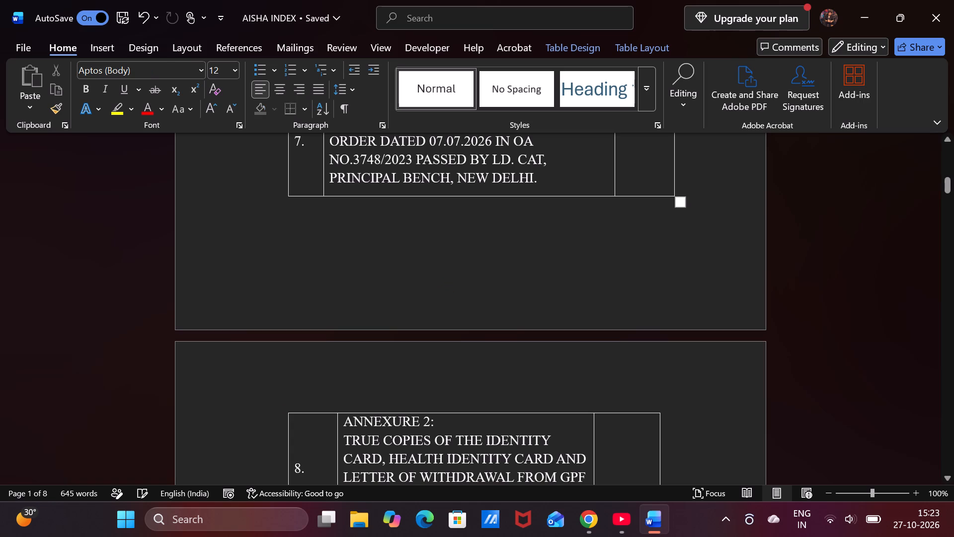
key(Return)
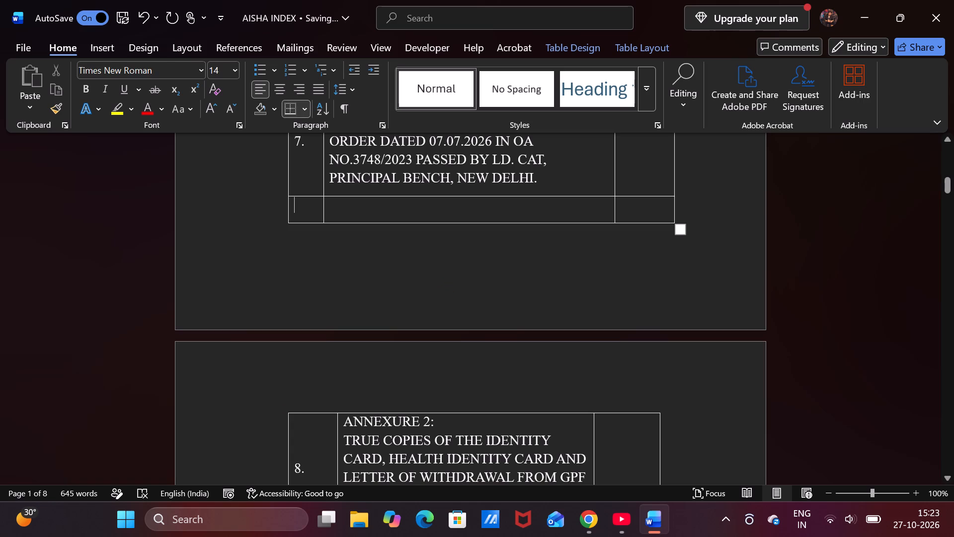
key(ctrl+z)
Examine the Annexure 2 entry and the suit index rows that follow it on the second page.
key(Down)
key(Down)
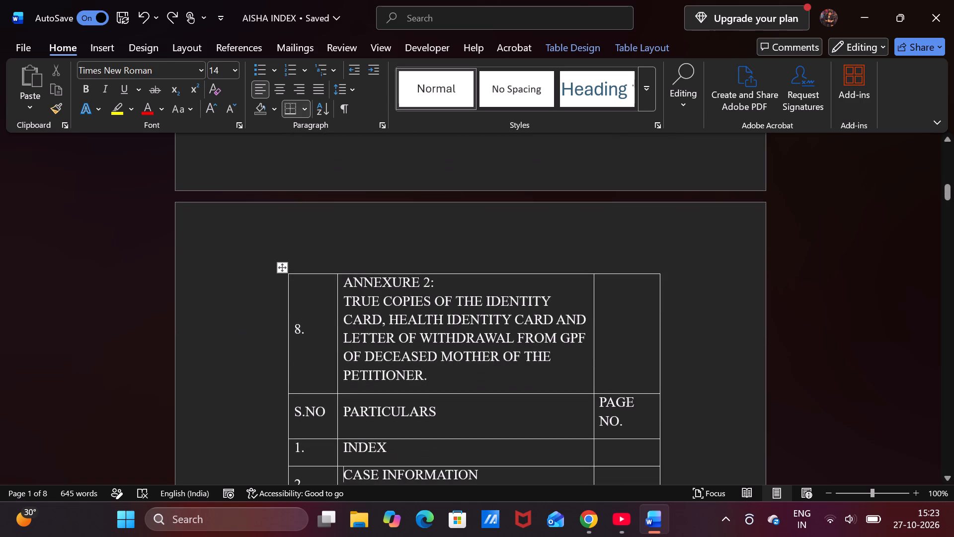
key(Down)
key(Down)
key(Down)
key(Down)
key(Down)
key(Down)
key(Down)
key(Down)
key(Down)
key(Down)
key(Down)
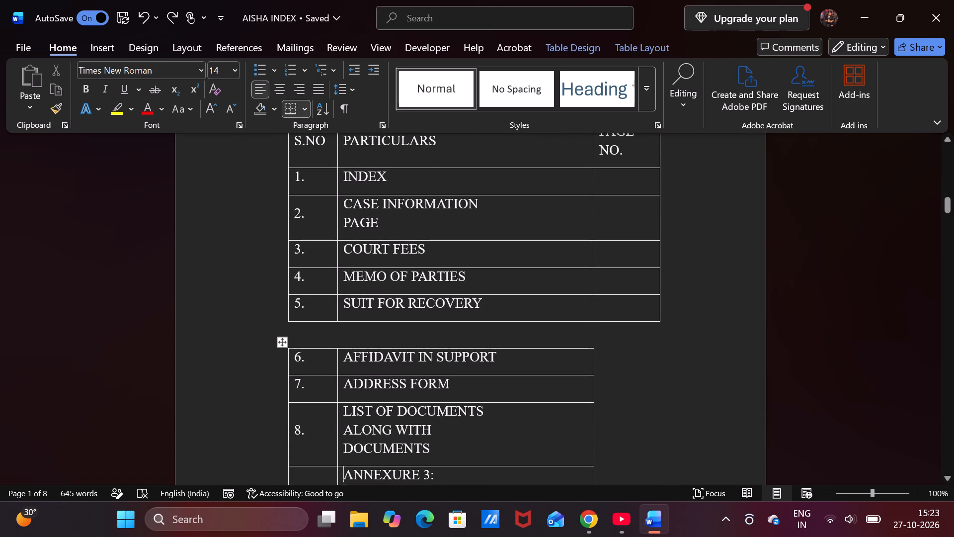
key(Up)
key(Up)
key(Up)
key(Up)
key(Up)
key(Up)
key(Up)
key(Up)
key(Up)
key(Up)
key(Up)
key(Up)
key(Up)
key(Up)
key(Up)
key(Up)
key(Up)
key(Up)
key(Up)
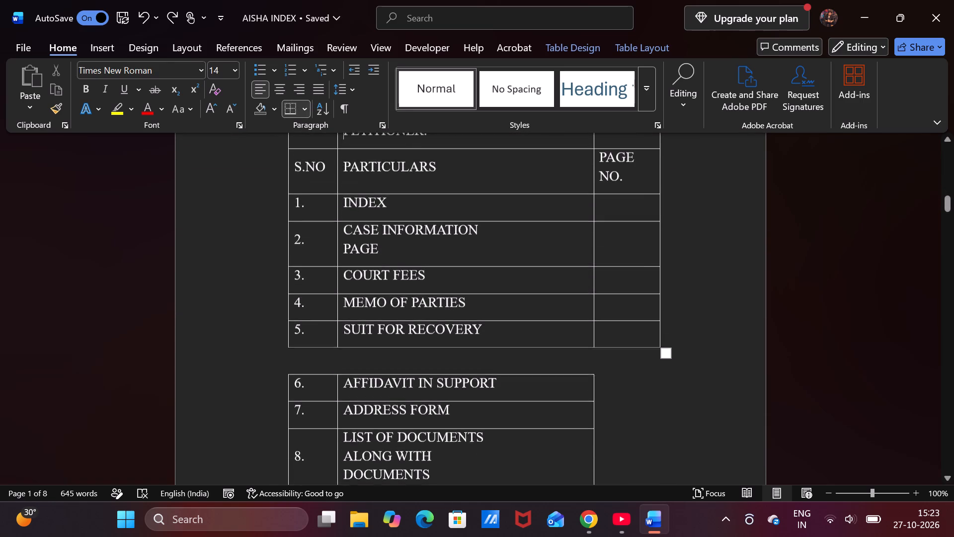
key(Up)
key(Up)
key(Up)
key(Up)
key(Up)
key(Up)
key(Up)
key(Up)
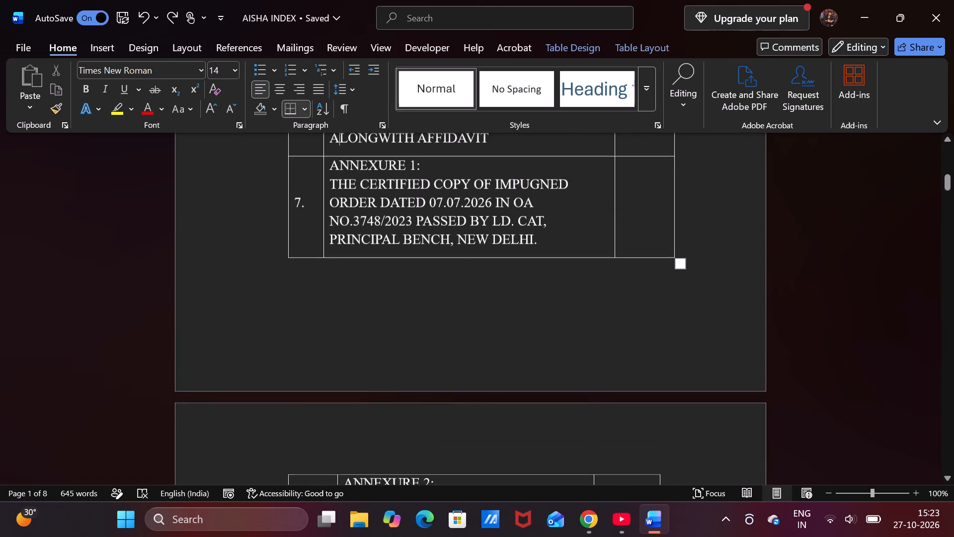
Review the first index table from the writ petition entry (row 6) back up to the case title on page one.
key(Up)
key(Up)
key(Up)
key(Up)
key(Up)
key(Up)
key(Up)
key(Up)
key(Up)
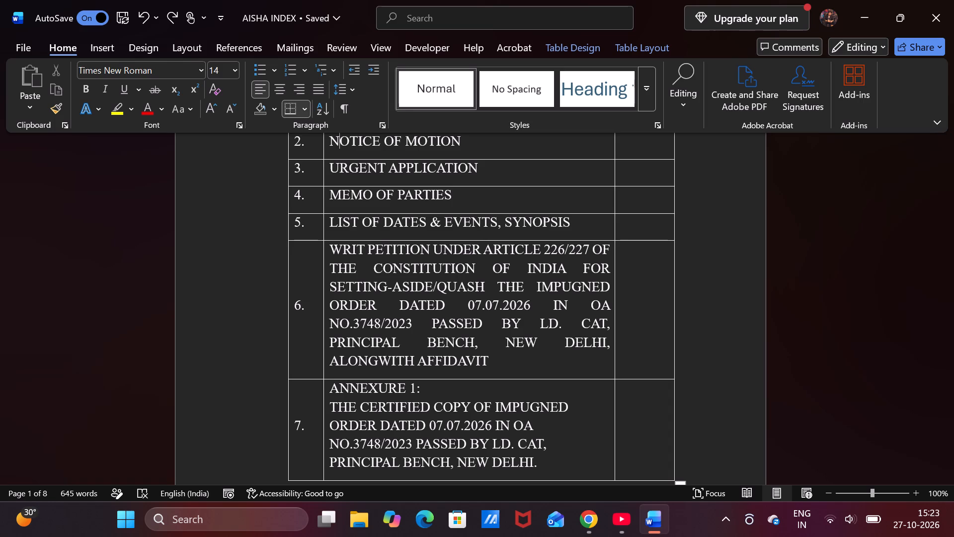
key(Down)
key(Up)
key(Up)
key(Up)
key(Up)
key(Up)
key(Up)
key(Up)
key(Up)
key(Up)
key(Up)
key(Up)
key(Up)
key(Up)
key(Up)
key(Up)
key(Up)
key(Up)
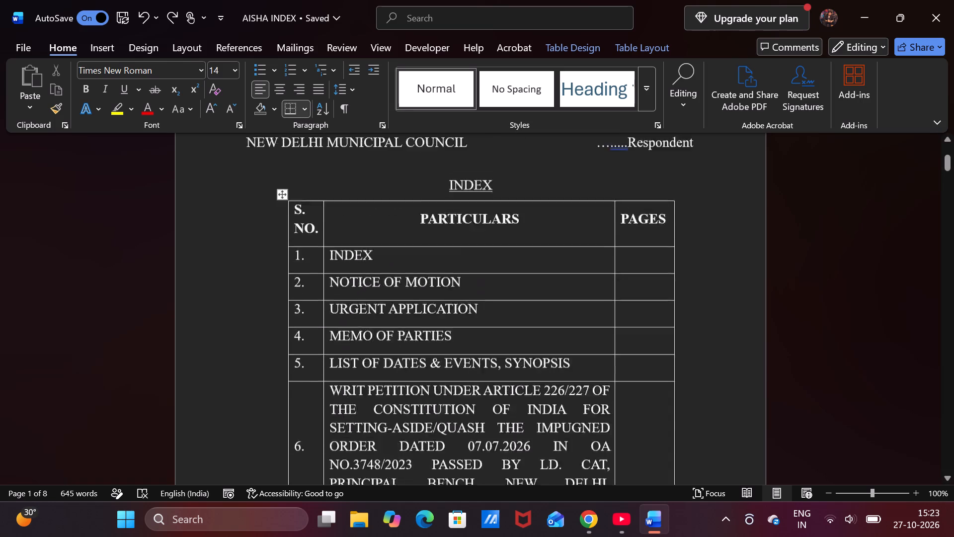
key(Up)
Examine the index rows from the first table down past the Annexure 2 entry to the List of Documents row on page two.
key(Down)
key(Down)
key(Down)
key(Down)
key(Down)
key(Down)
key(Down)
key(Down)
key(Down)
key(Down)
key(Down)
key(Down)
key(Down)
key(Down)
key(Down)
key(Down)
key(Down)
key(Down)
key(Down)
key(Down)
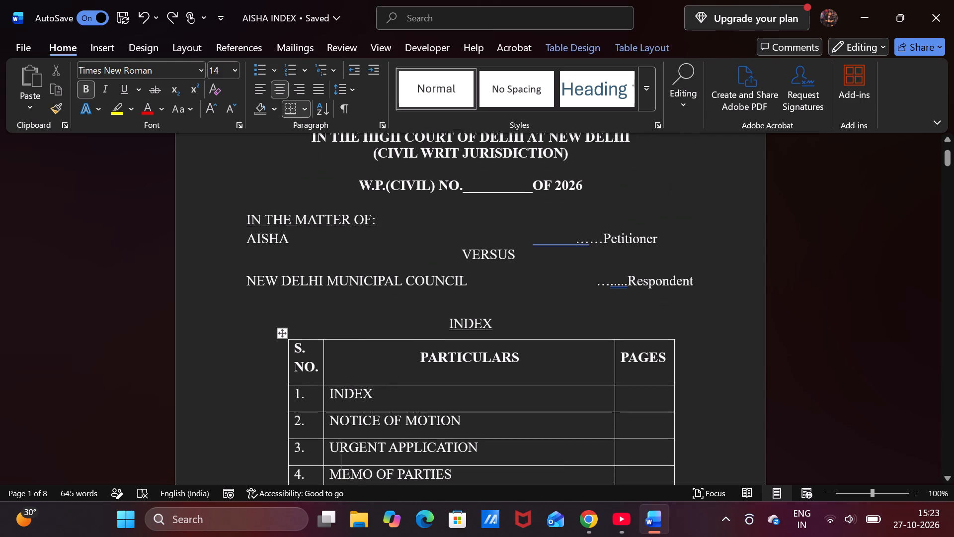
key(Down)
key(Down)
key(Down)
key(Down)
key(Down)
key(Down)
key(Down)
key(Down)
key(Down)
key(Down)
key(Down)
key(Down)
key(Down)
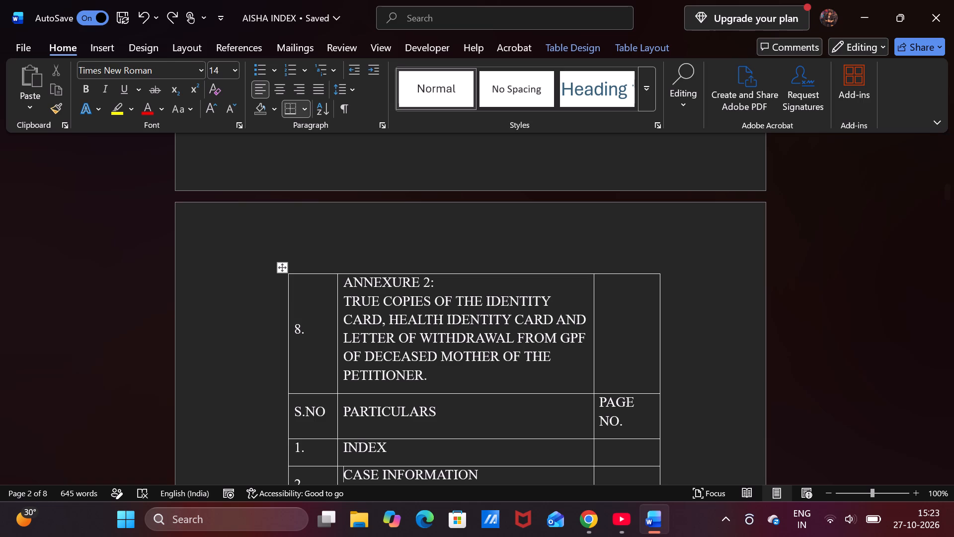
key(Down)
key(Down)
key(Down)
key(Down)
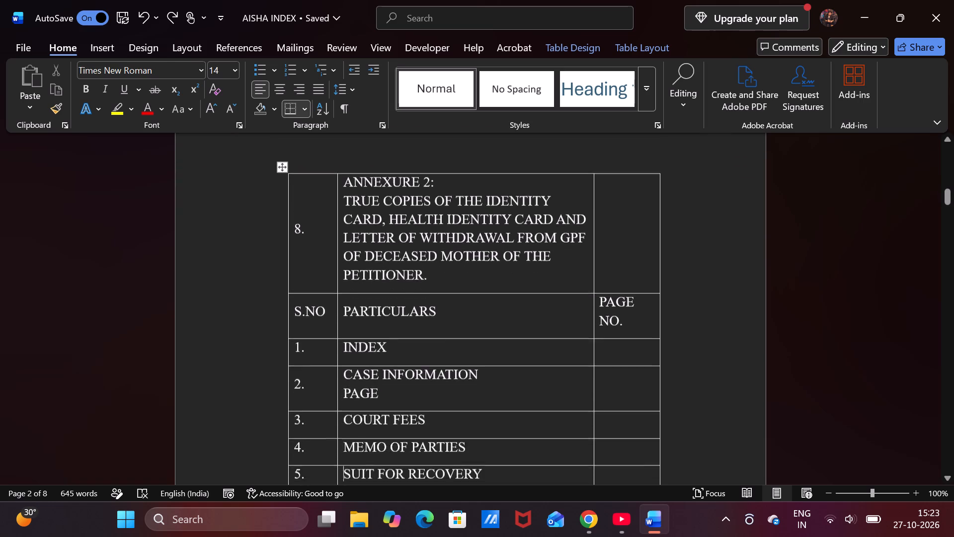
key(Down)
key(Down)
key(Down)
key(Down)
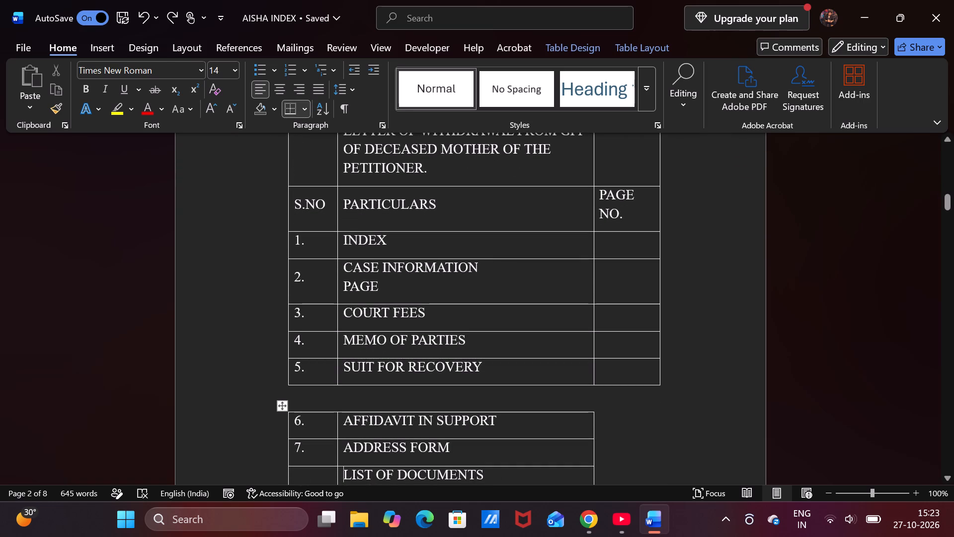
key(Down)
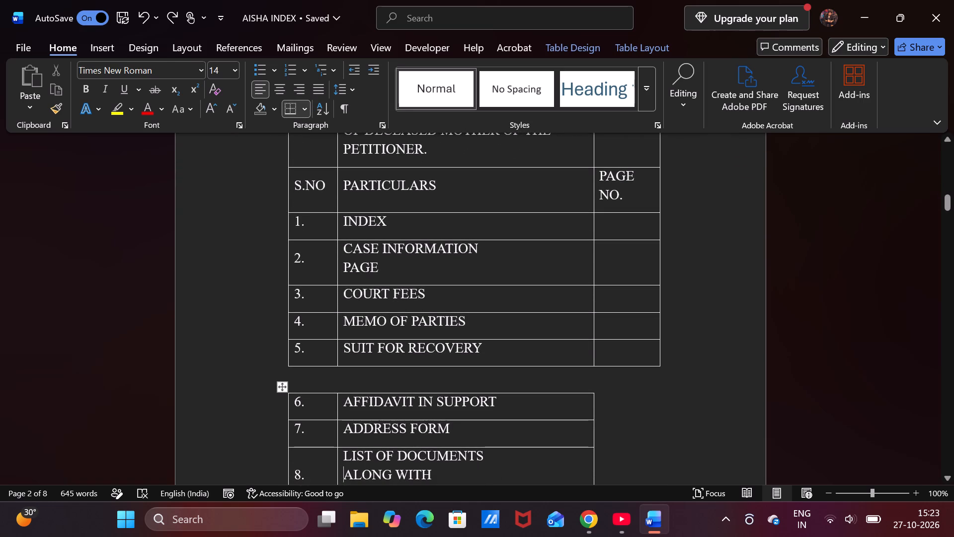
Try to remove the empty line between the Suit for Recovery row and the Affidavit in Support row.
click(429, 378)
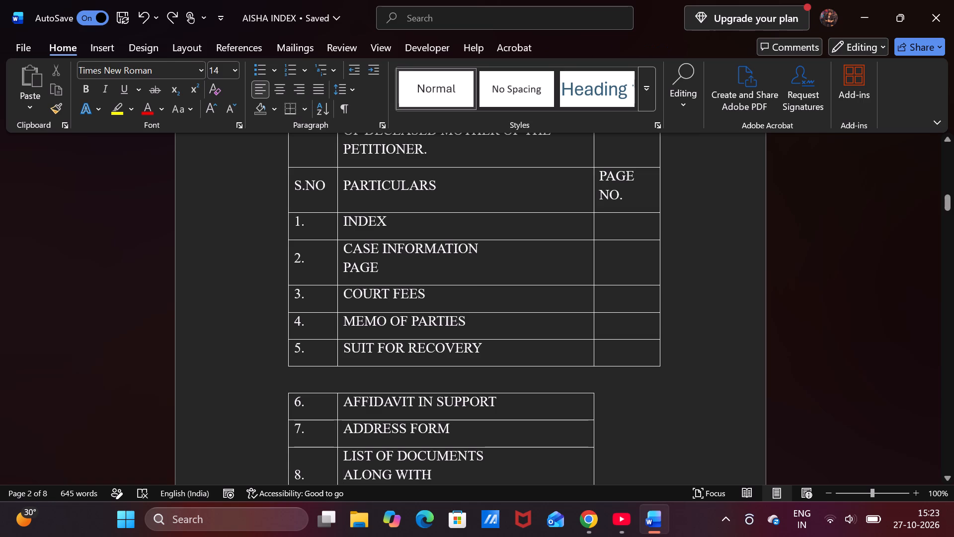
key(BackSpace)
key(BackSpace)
Search the Court Files folder on New Volume (D:) for "aisha" and open the Writ- HC Aisha document in Word.
click(864, 20)
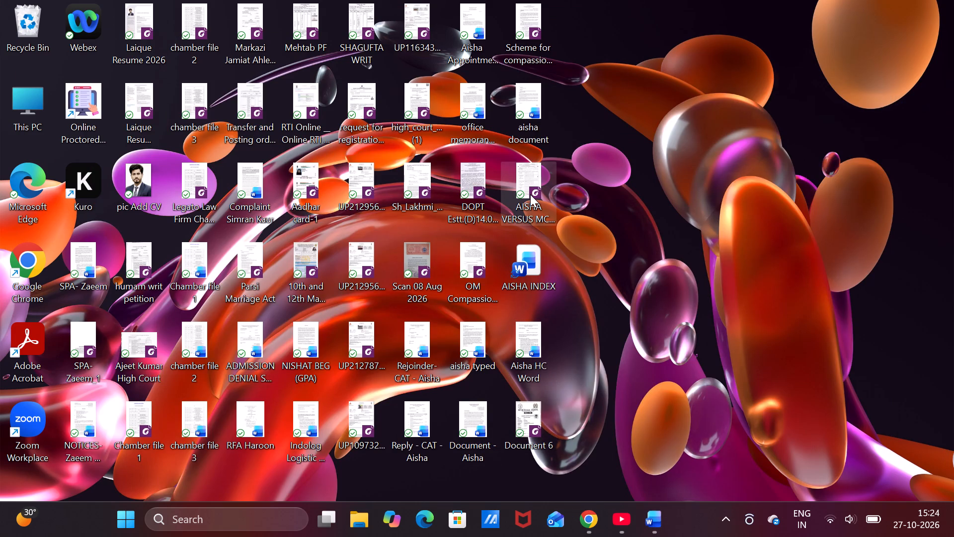
double_click(37, 114)
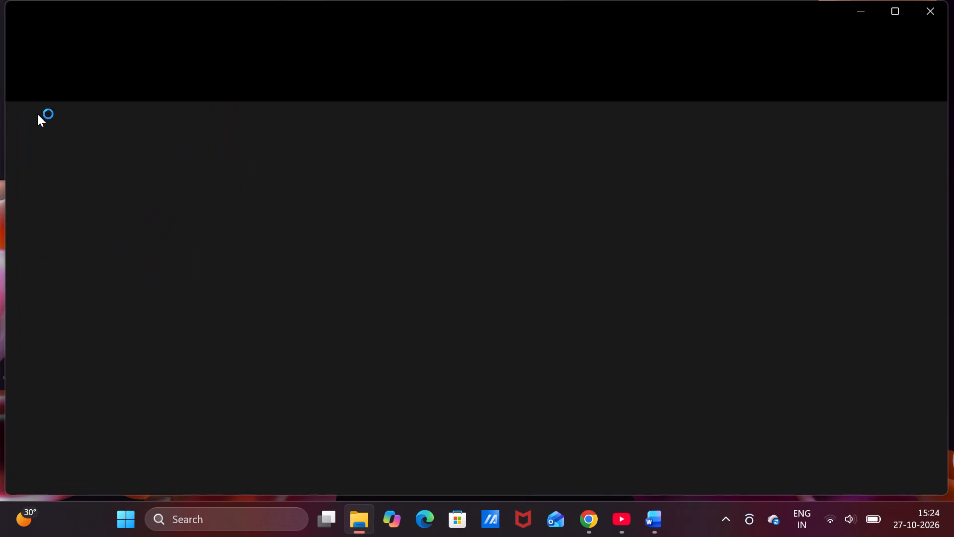
double_click(440, 144)
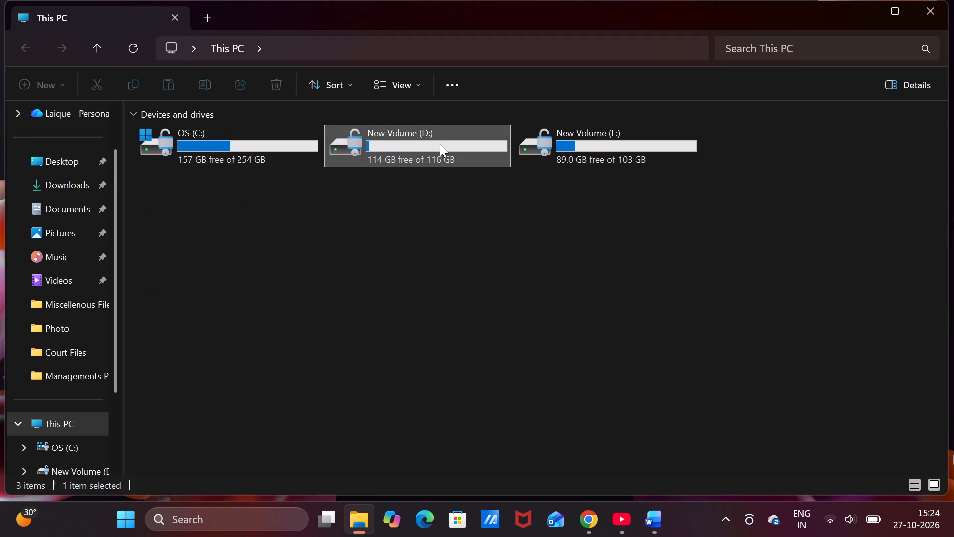
double_click(241, 137)
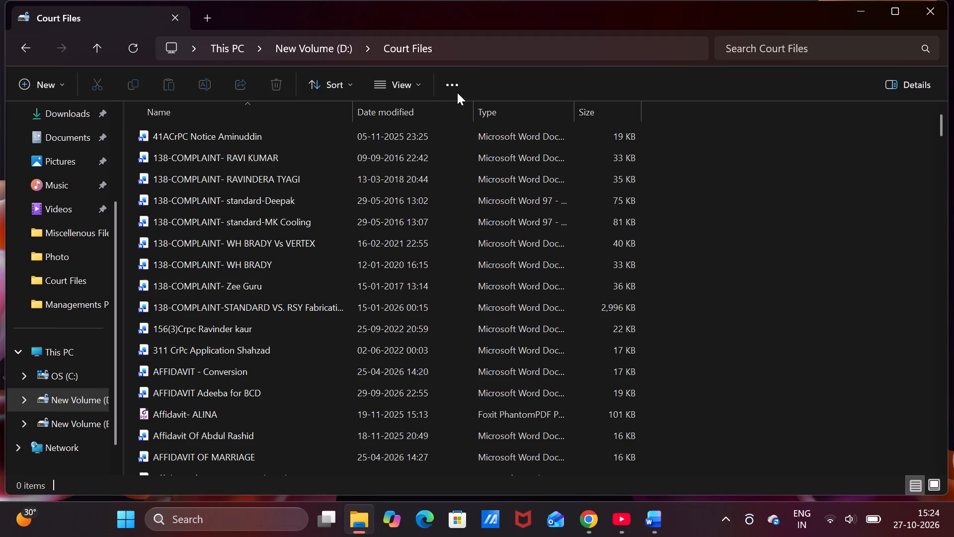
click(748, 45)
text(aisha)
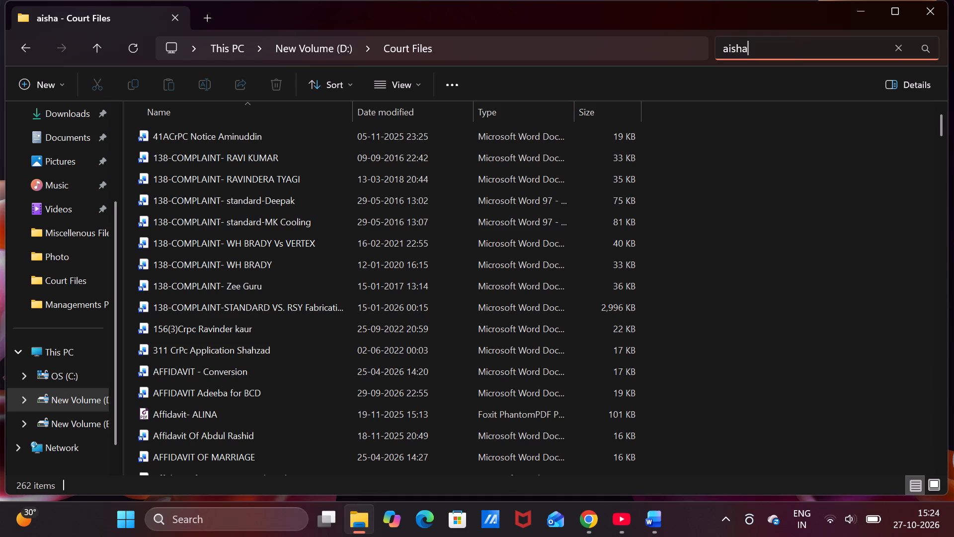
double_click(411, 117)
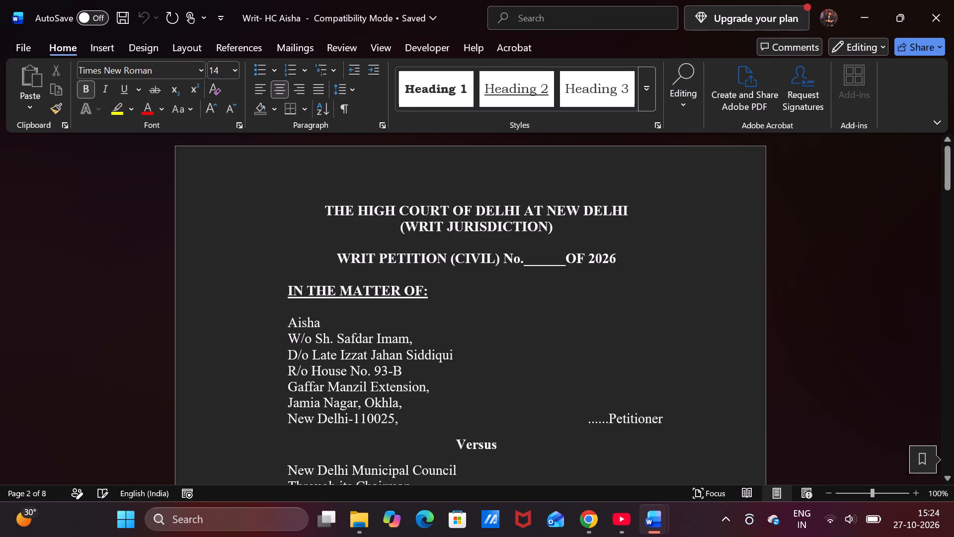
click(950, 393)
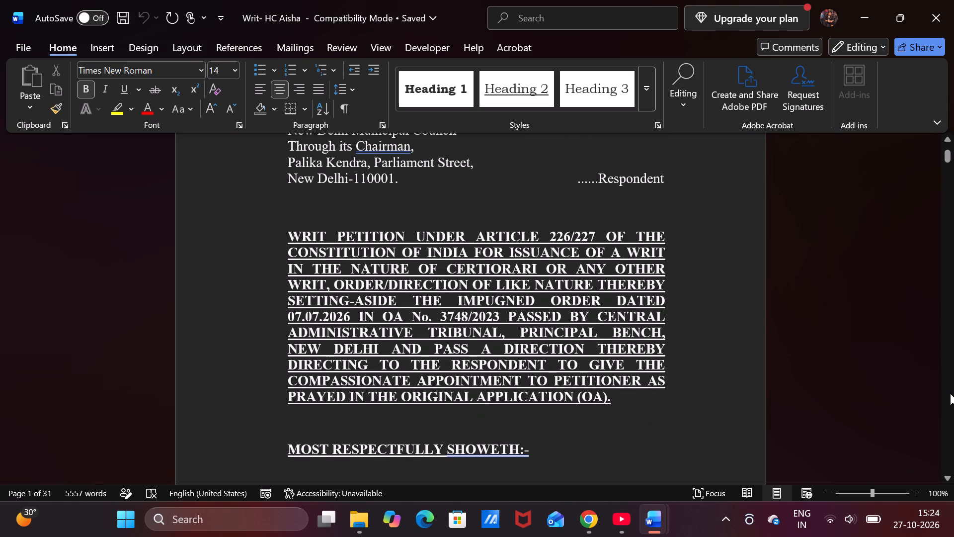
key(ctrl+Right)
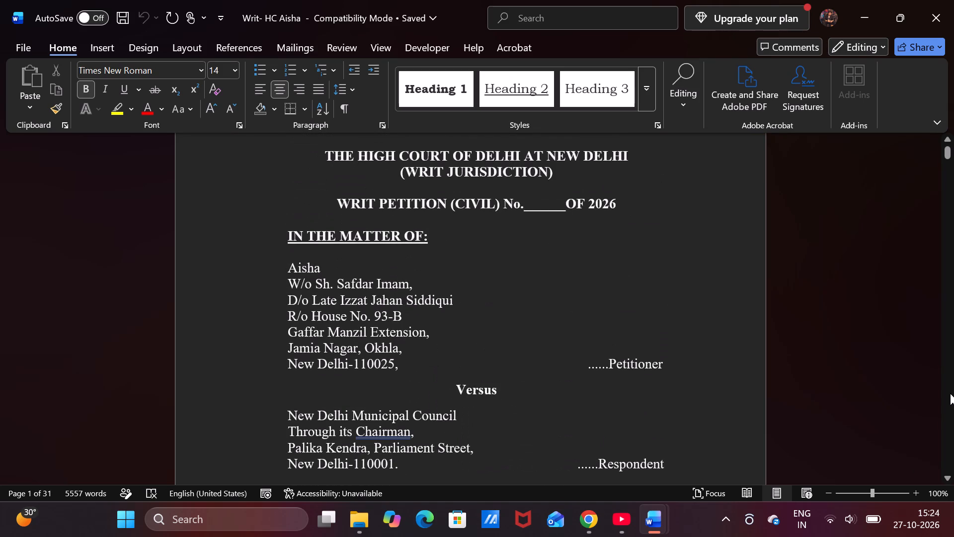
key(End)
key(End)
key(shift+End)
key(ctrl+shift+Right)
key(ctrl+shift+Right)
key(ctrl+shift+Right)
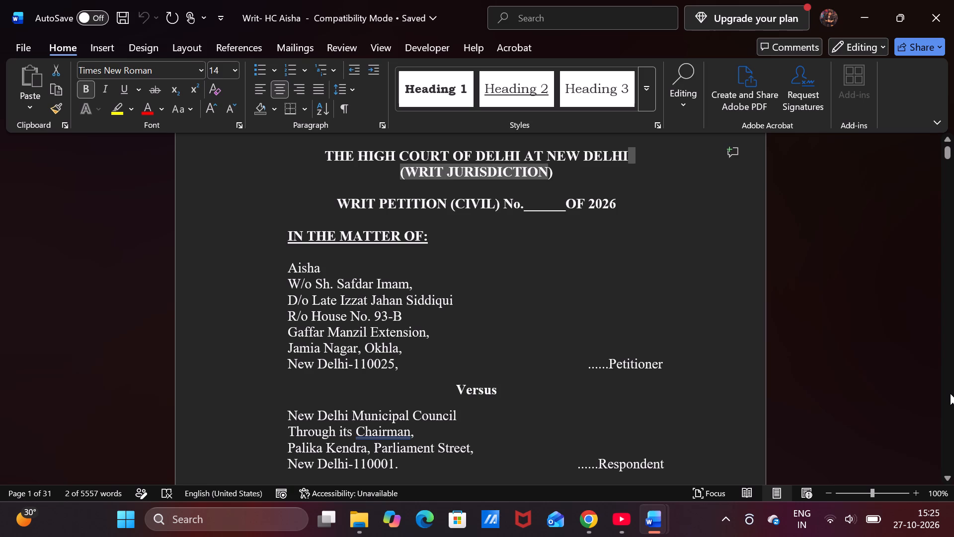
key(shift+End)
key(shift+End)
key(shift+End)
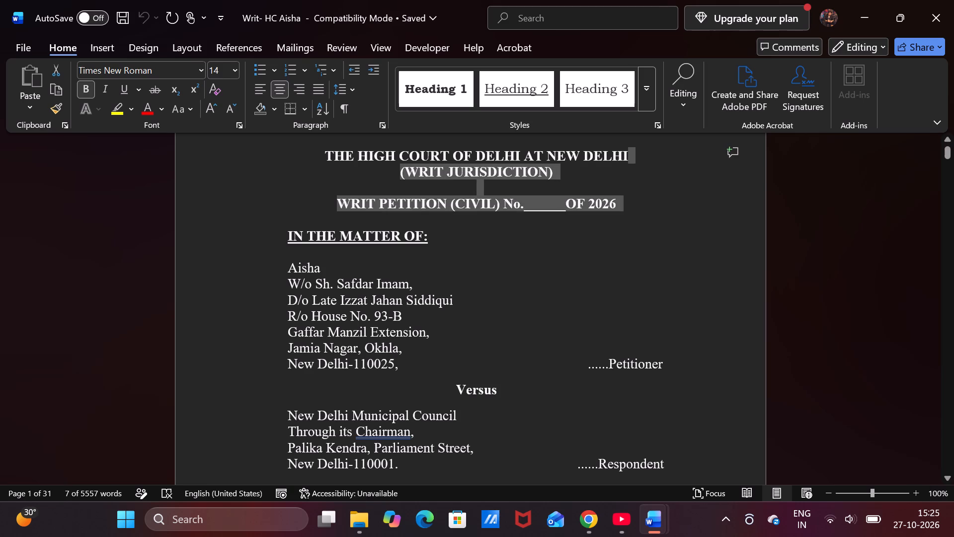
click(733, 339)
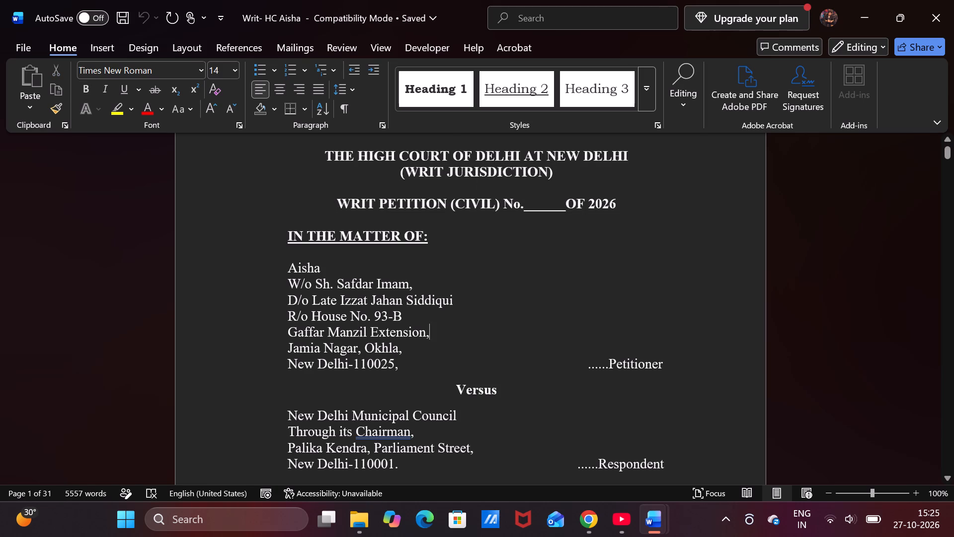
Read the writ petition's paragraphs on pages 2 and 3 for the annexure references up to ANNEXURE-P3.
key(Page_Down)
key(Page_Down)
key(End)
key(End)
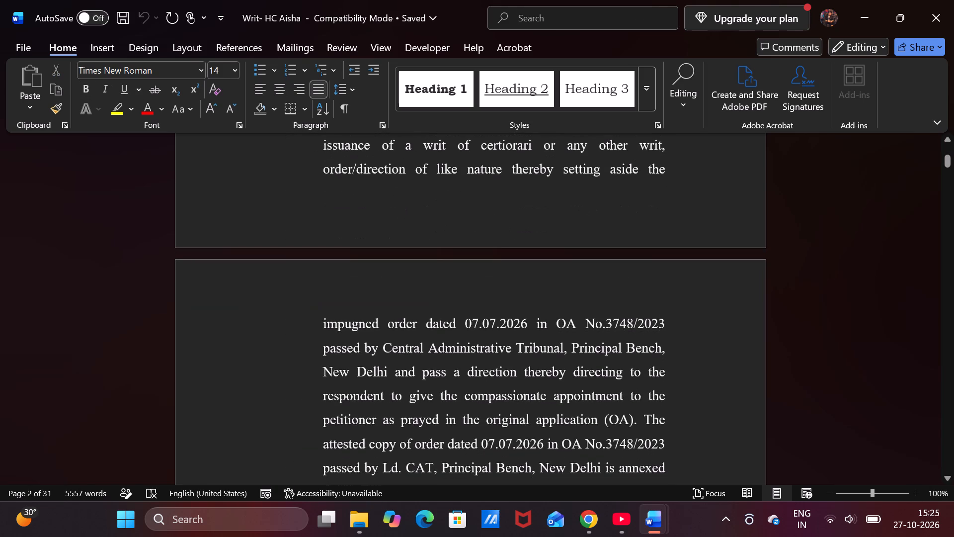
key(shift+End)
key(shift+End)
key(Down)
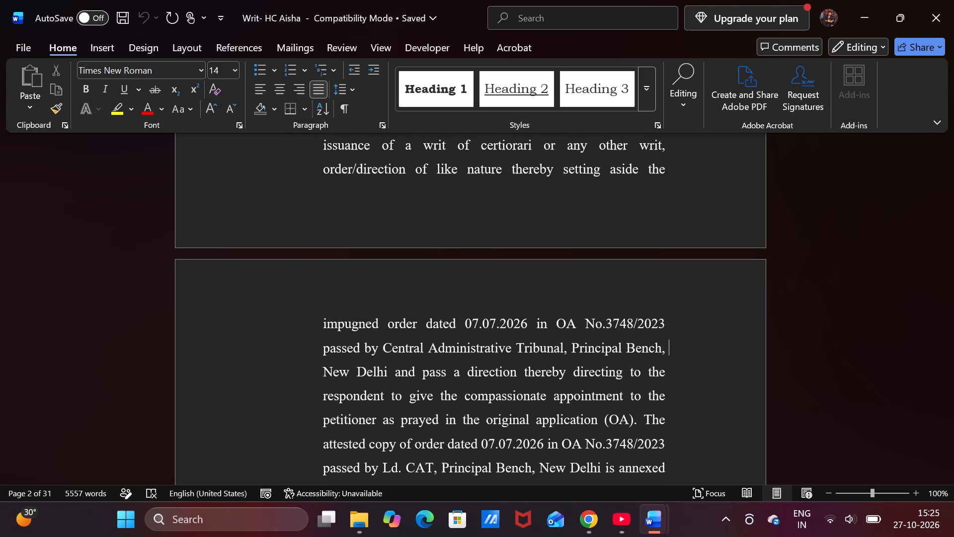
key(Down)
key(Down)
key(Down)
key(Down)
key(Down)
key(Down)
key(Down)
key(Down)
key(Down)
key(Down)
key(Down)
key(Down)
key(Down)
key(Down)
key(Down)
key(Down)
key(Down)
key(Down)
key(Down)
key(Down)
key(Down)
key(Down)
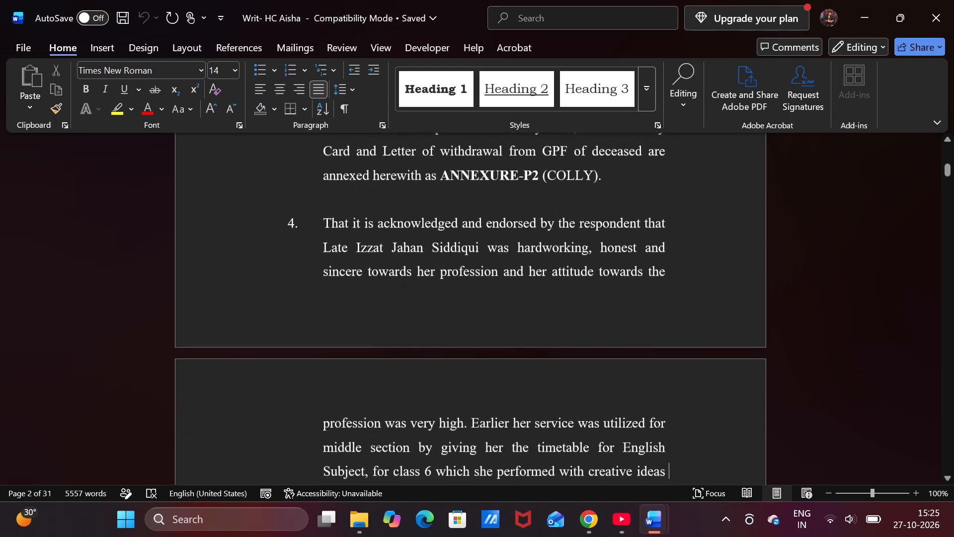
key(Down)
key(Down)
key(Down)
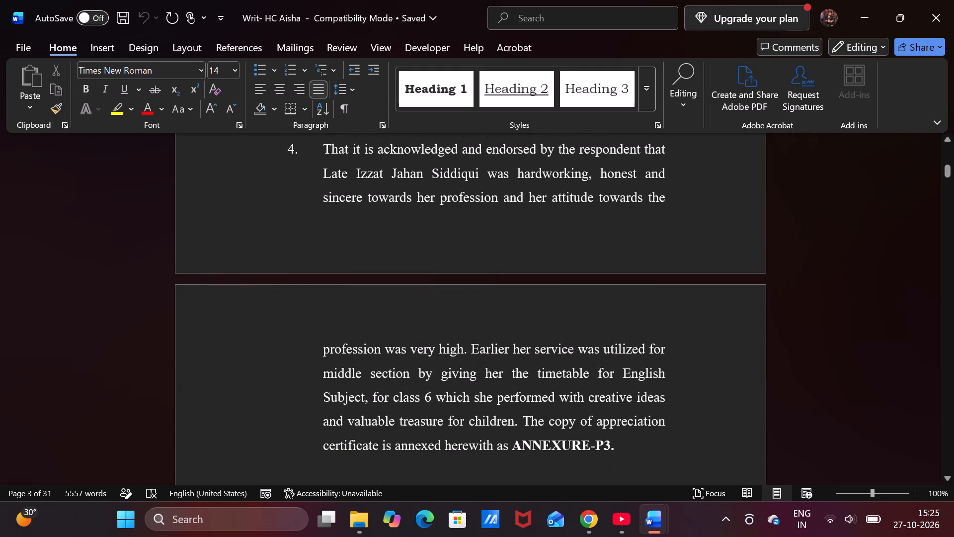
Examine the index at the end of the writ petition, from the Proof of Service row back up to its court heading.
key(Page_Down)
key(Page_Down)
key(Page_Down)
key(Page_Down)
key(Page_Down)
key(Page_Down)
key(Page_Down)
key(Page_Down)
key(Page_Down)
key(Page_Down)
key(Page_Down)
key(Page_Down)
key(Page_Down)
key(Page_Down)
key(Page_Down)
key(Page_Down)
key(Page_Down)
key(Page_Down)
key(Page_Down)
key(Page_Down)
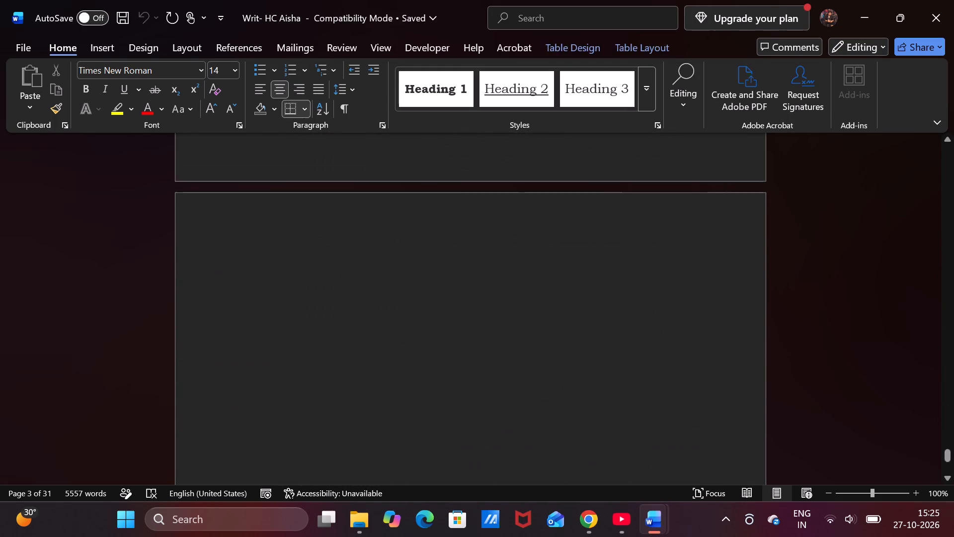
triple_click(946, 137)
triple_click(946, 137)
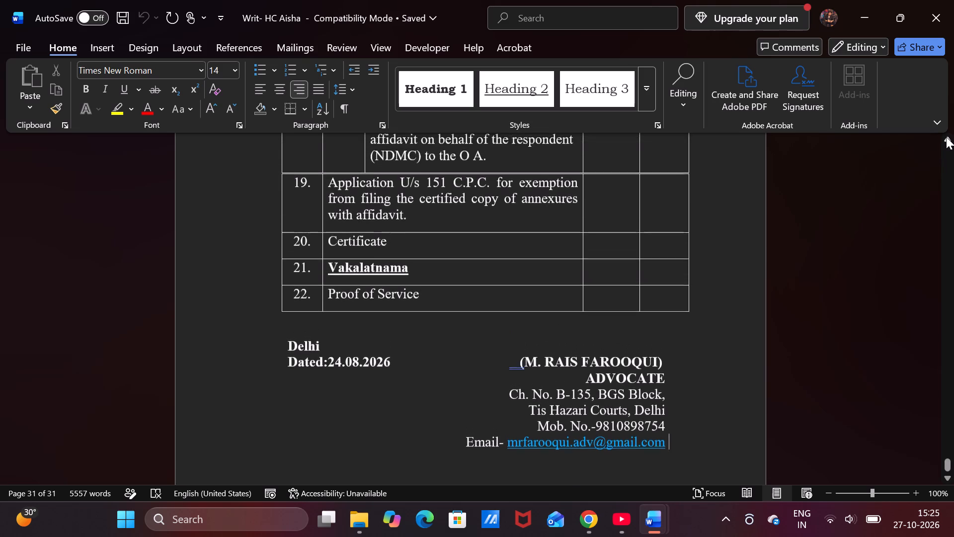
double_click(946, 137)
triple_click(947, 137)
triple_click(947, 137)
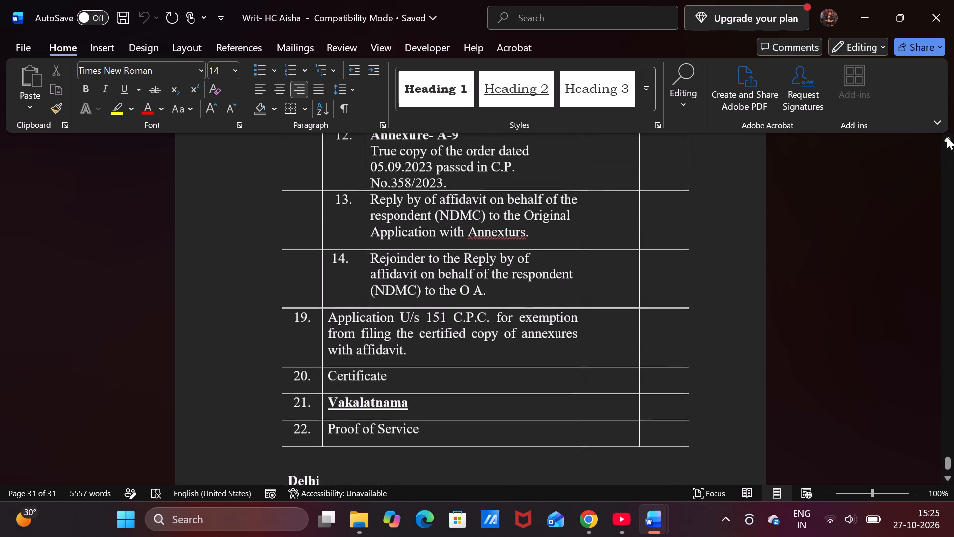
triple_click(947, 137)
triple_click(947, 137)
triple_click(947, 137)
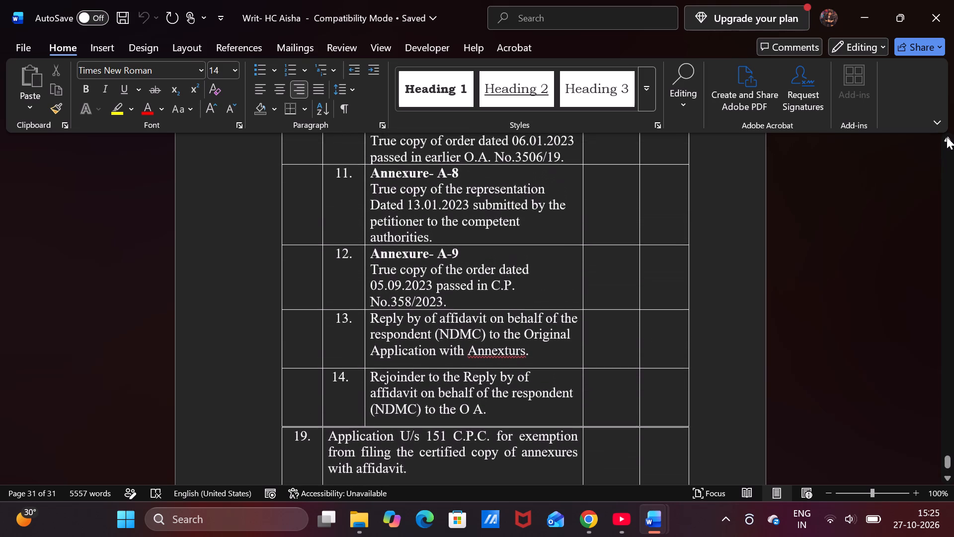
triple_click(947, 137)
triple_click(947, 137)
double_click(947, 137)
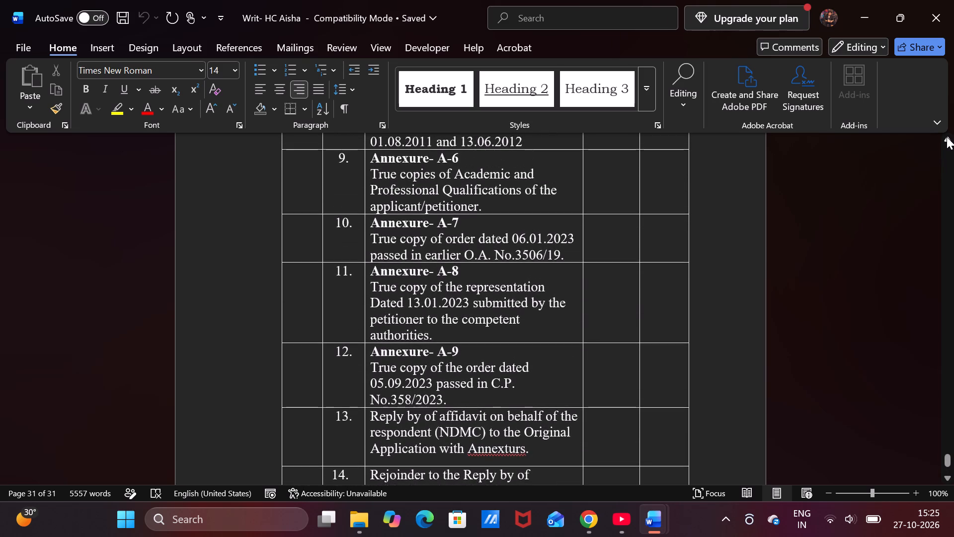
click(947, 137)
drag(947, 137, 935, 121)
triple_click(935, 121)
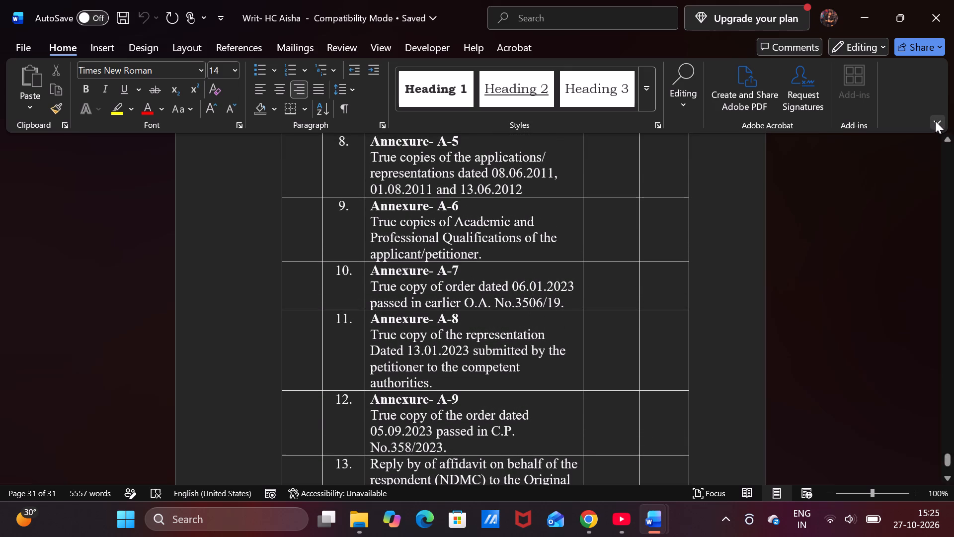
click(926, 327)
triple_click(947, 138)
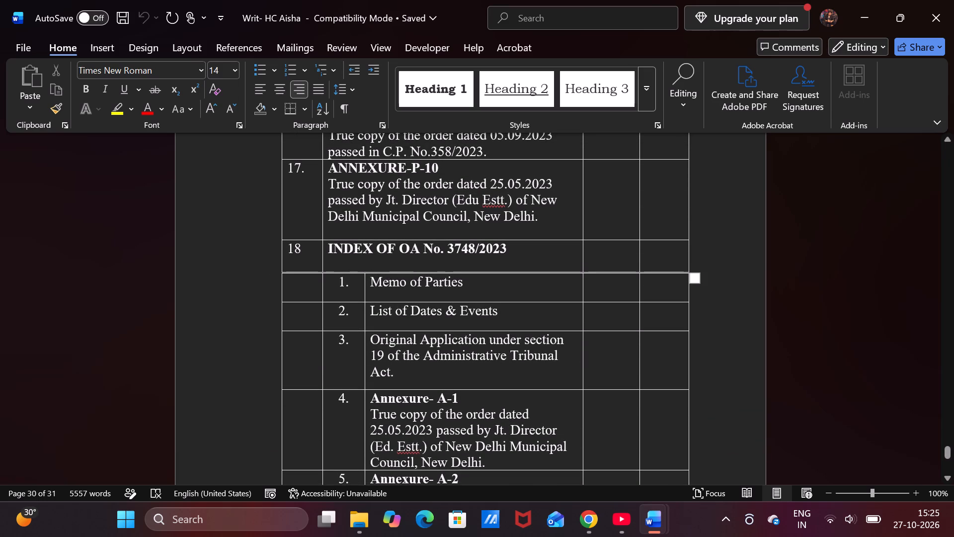
double_click(946, 135)
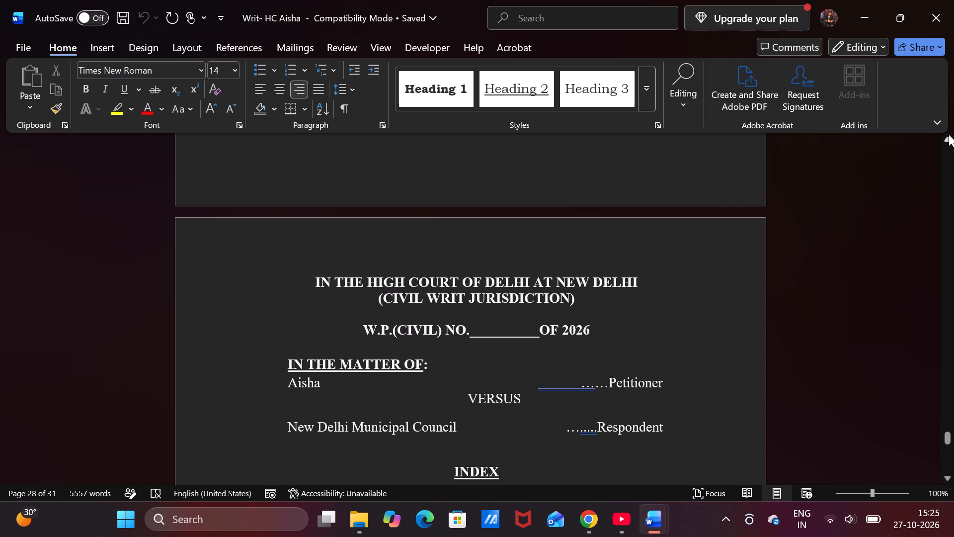
Copy the Consolidated Court-Fees text in row 1 of the index table and replace it with INDEX.
triple_click(948, 477)
triple_click(948, 477)
triple_click(948, 477)
triple_click(948, 477)
click(948, 477)
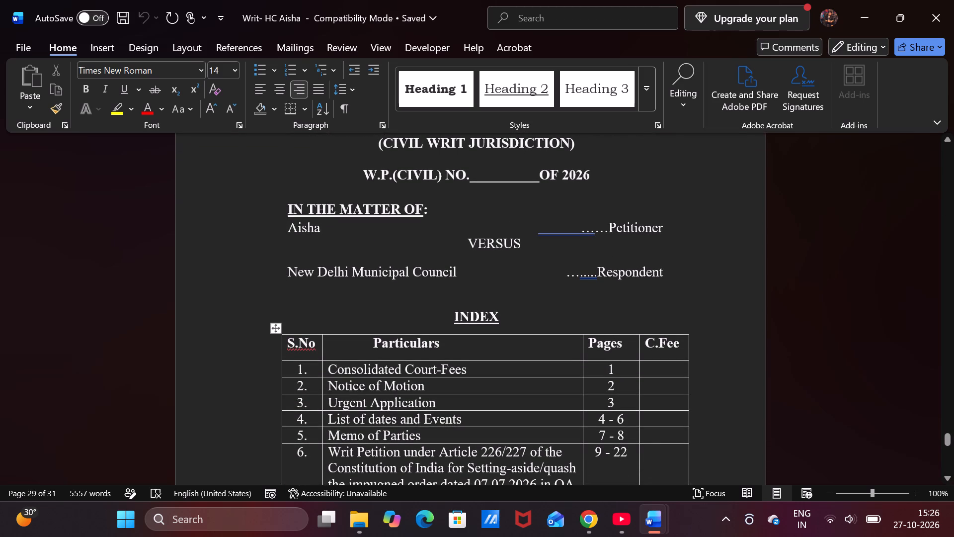
click(470, 370)
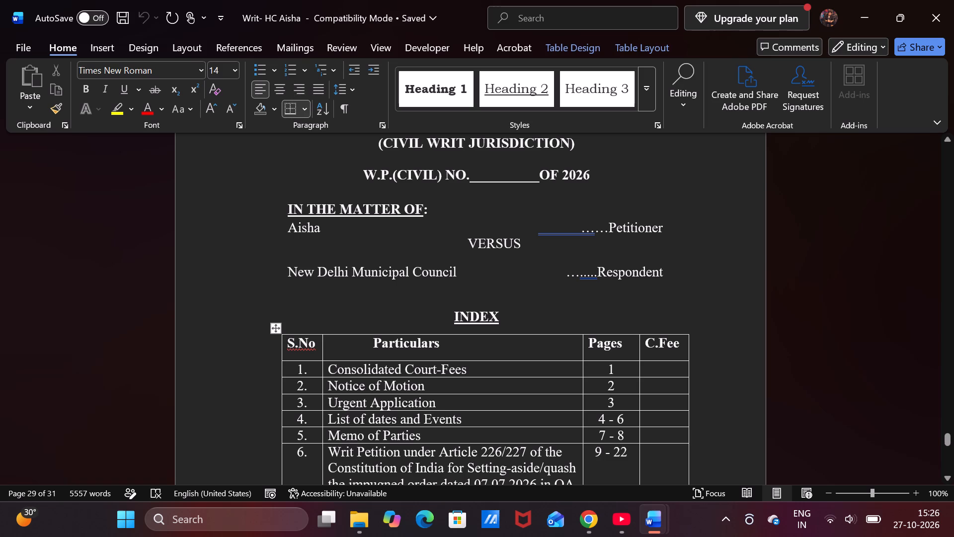
key(shift+Left)
key(shift+Left)
key(shift+Left)
key(shift+Left)
key(shift+Left)
key(shift+Left)
key(shift+Left)
key(shift+Left)
key(shift+Left)
key(shift+Left)
key(shift+Left)
key(shift+Left)
key(shift+Left)
key(shift+Left)
key(shift+Left)
key(shift+Left)
key(shift+Left)
key(shift+Left)
key(shift+Left)
key(shift+Left)
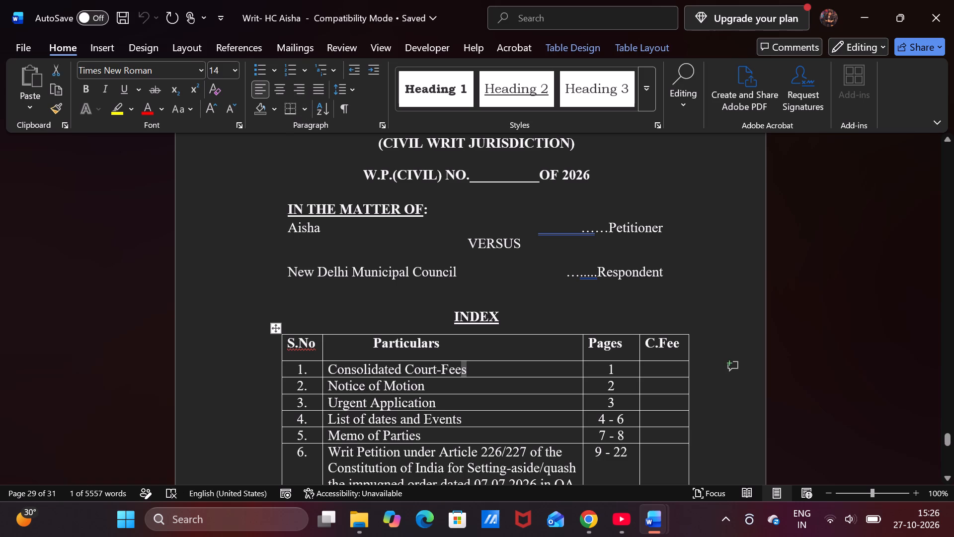
key(shift+Left)
key(shift+Left)
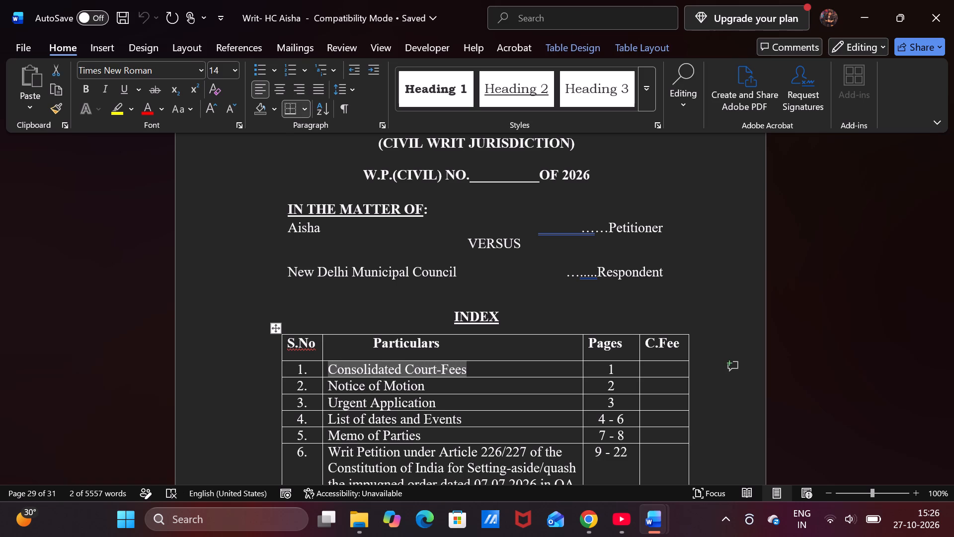
key(ctrl+c)
key(i)
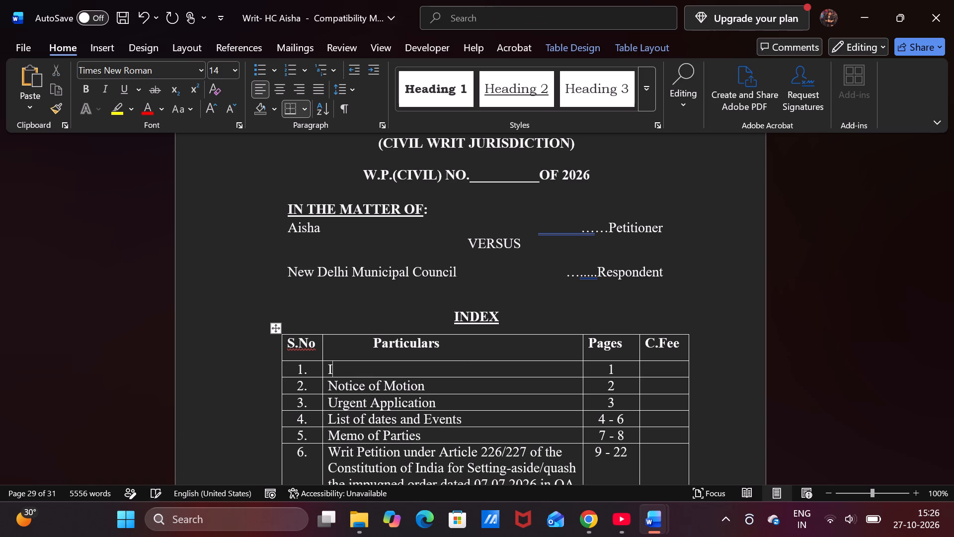
text(NDE)
key(x)
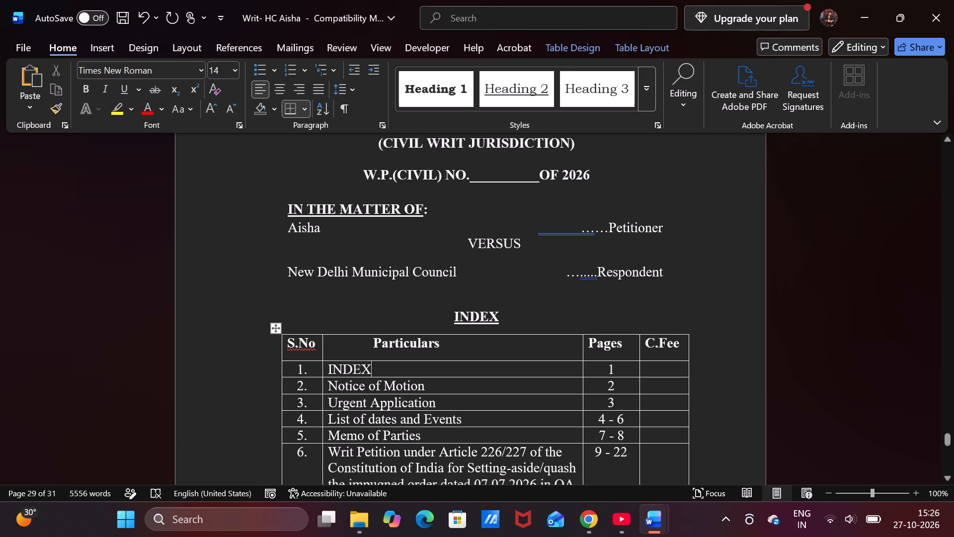
Set the Pages entry of the INDEX row to "A - D", with spaces around the hyphen.
click(622, 372)
key(BackSpace)
key(a)
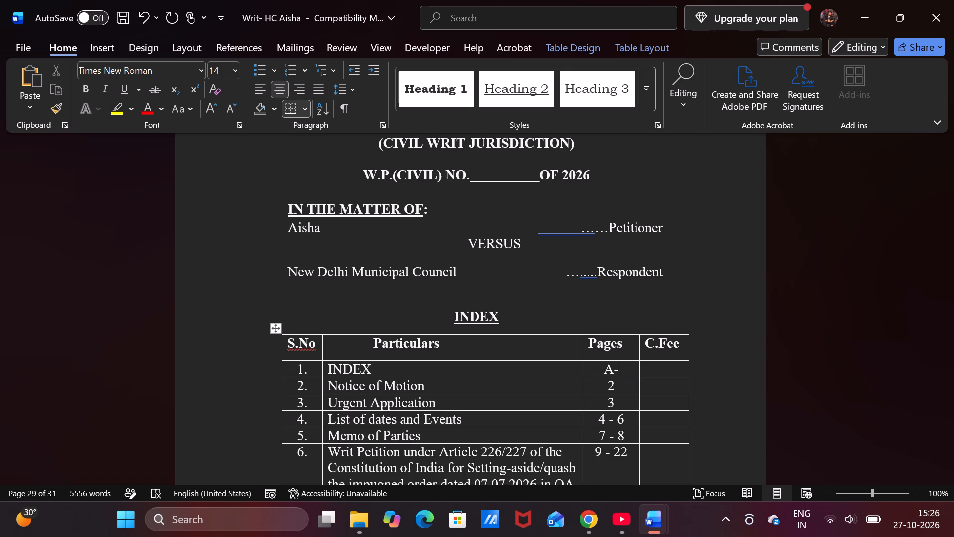
key(d)
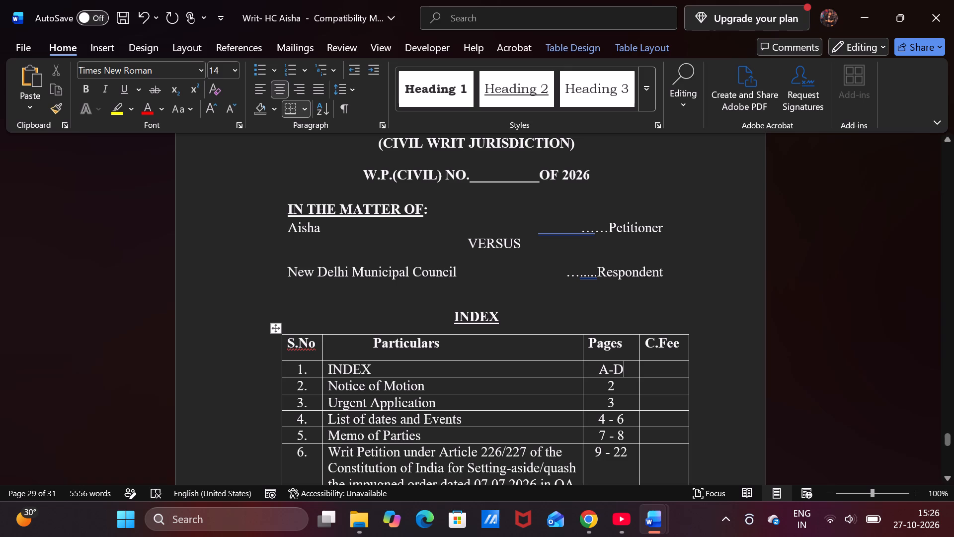
click(610, 373)
key(space)
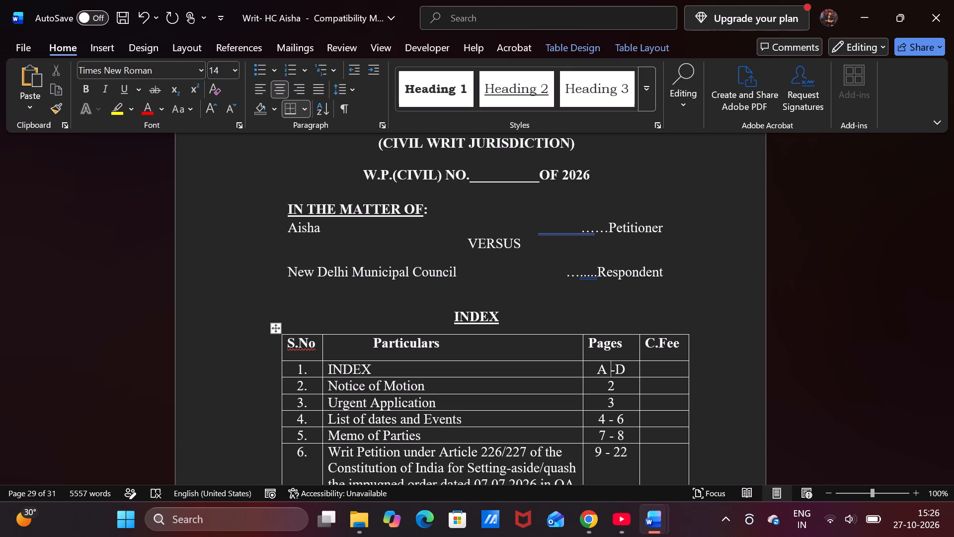
key(Right)
key(space)
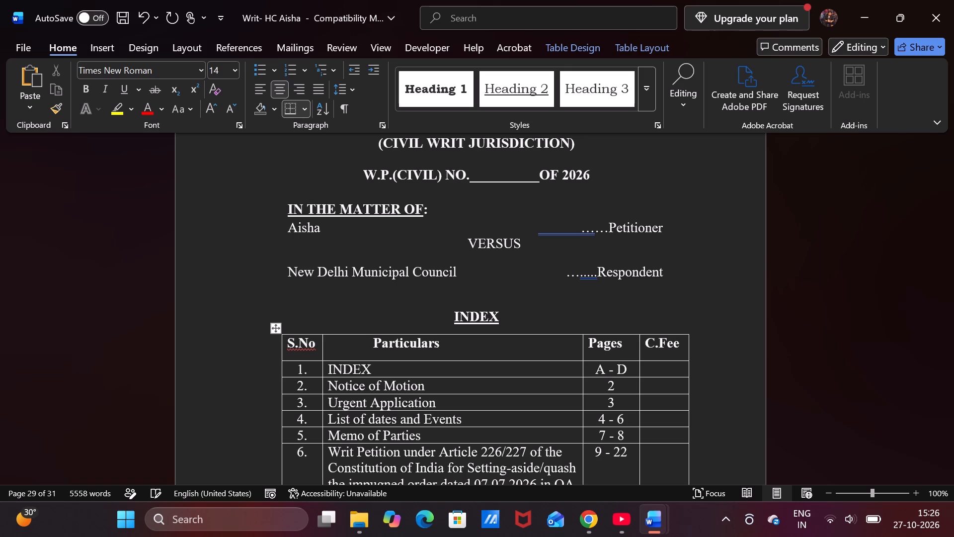
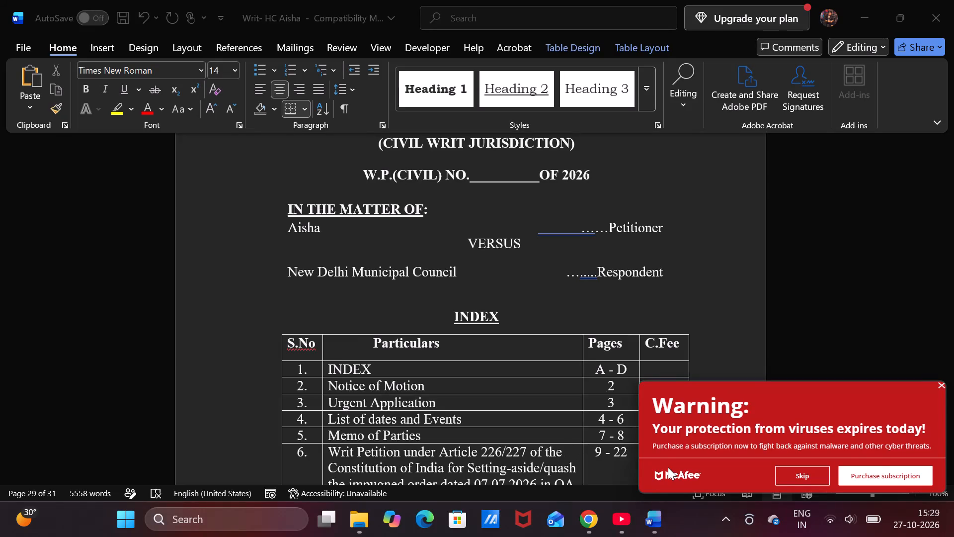
Skip the McAfee subscription offer that covers part of the index table.
click(819, 473)
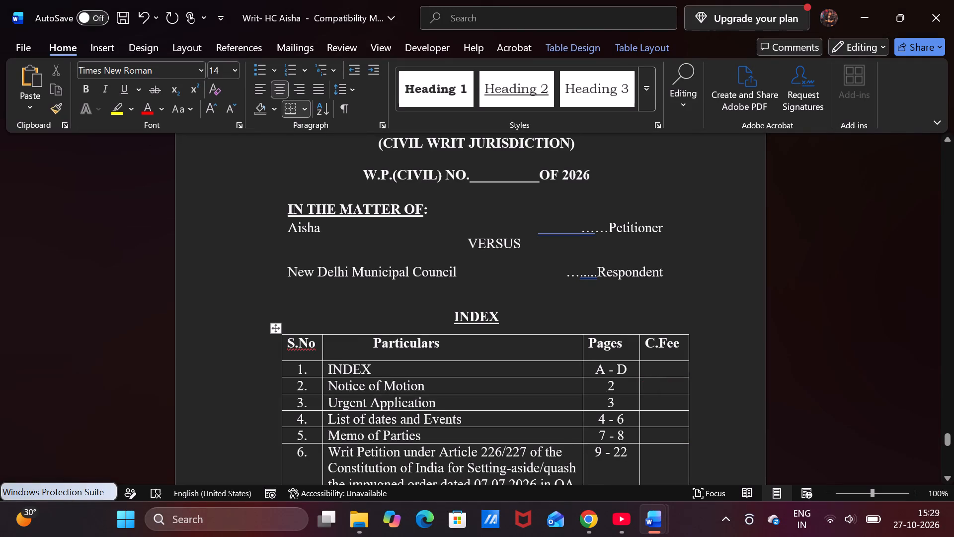
Examine the index rows below INDEX, from Notice of Motion down to ANNEXURE-P-2, with their page ranges.
triple_click(948, 480)
double_click(948, 480)
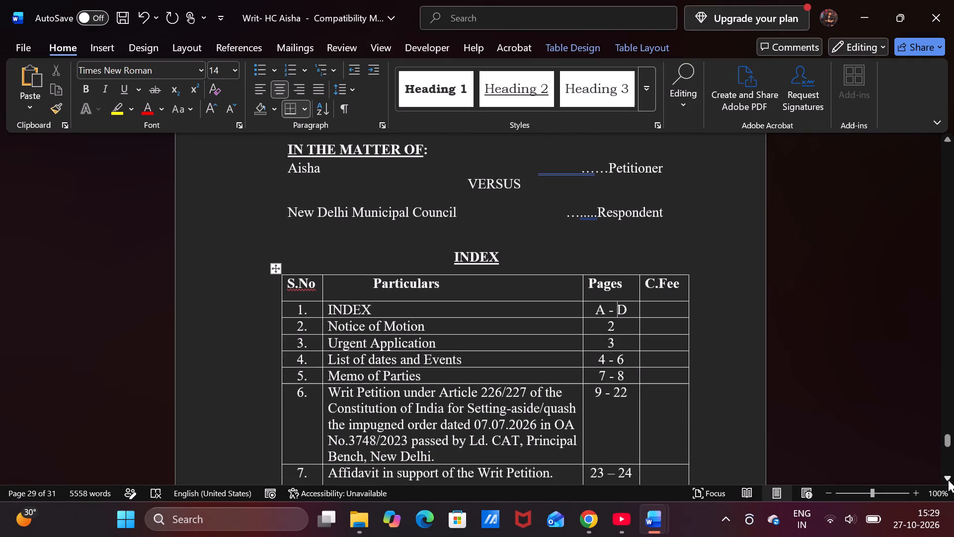
triple_click(948, 480)
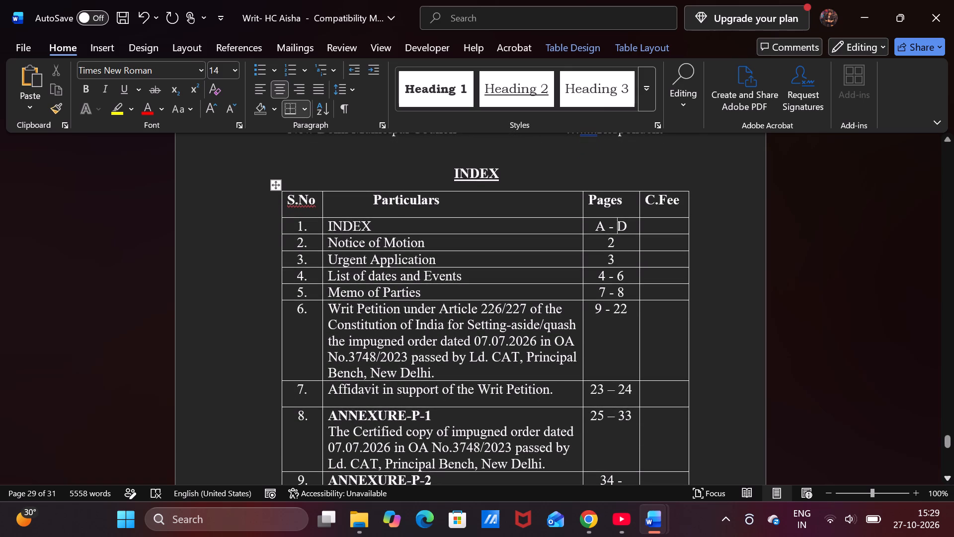
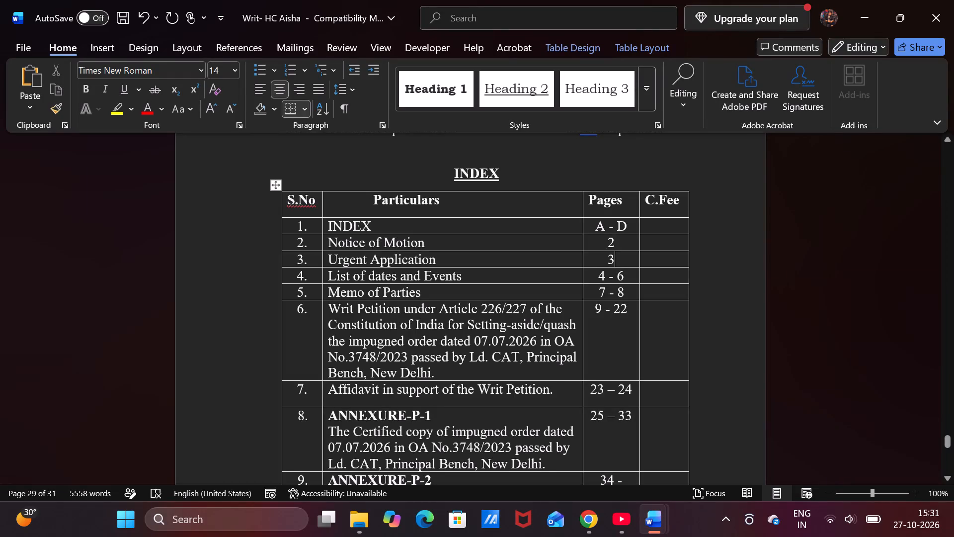
Examine the index rows from the Affidavit down to ANNEXURE-P-5 (COLLY), checking which page entries are incomplete.
triple_click(945, 478)
triple_click(945, 478)
double_click(945, 478)
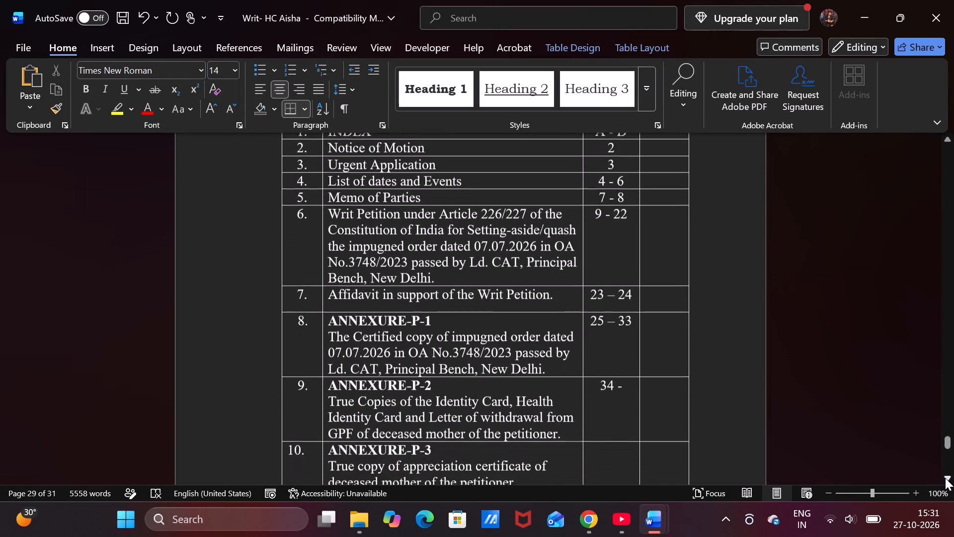
triple_click(945, 478)
triple_click(945, 478)
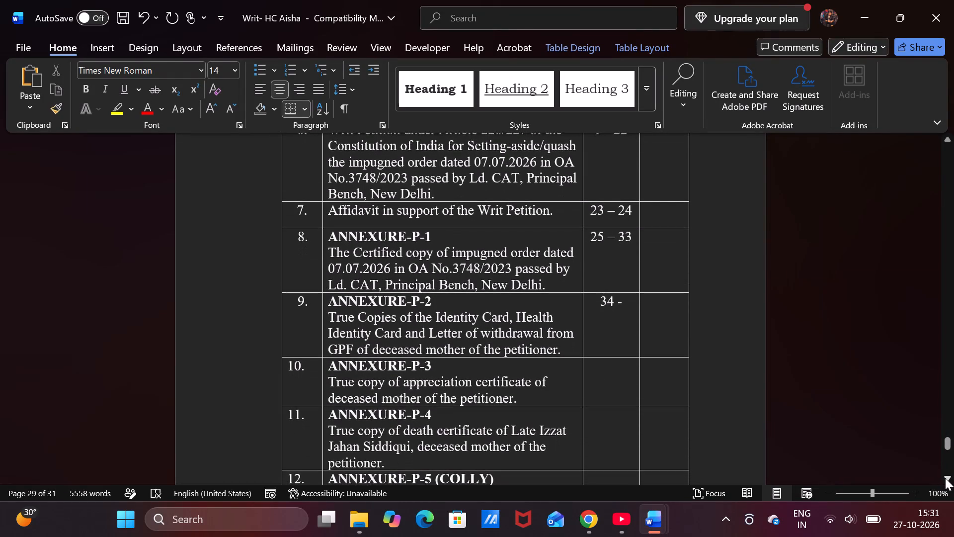
double_click(945, 478)
click(945, 478)
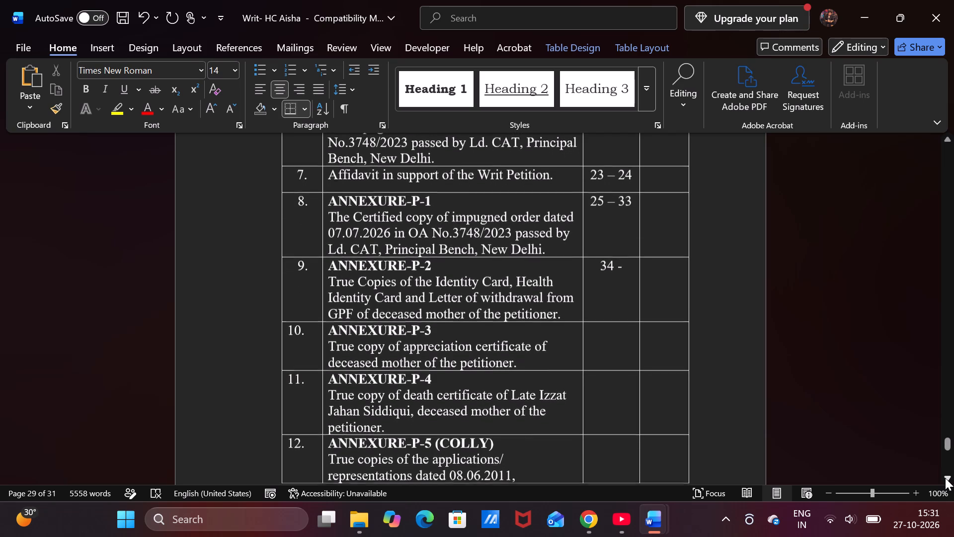
click(945, 478)
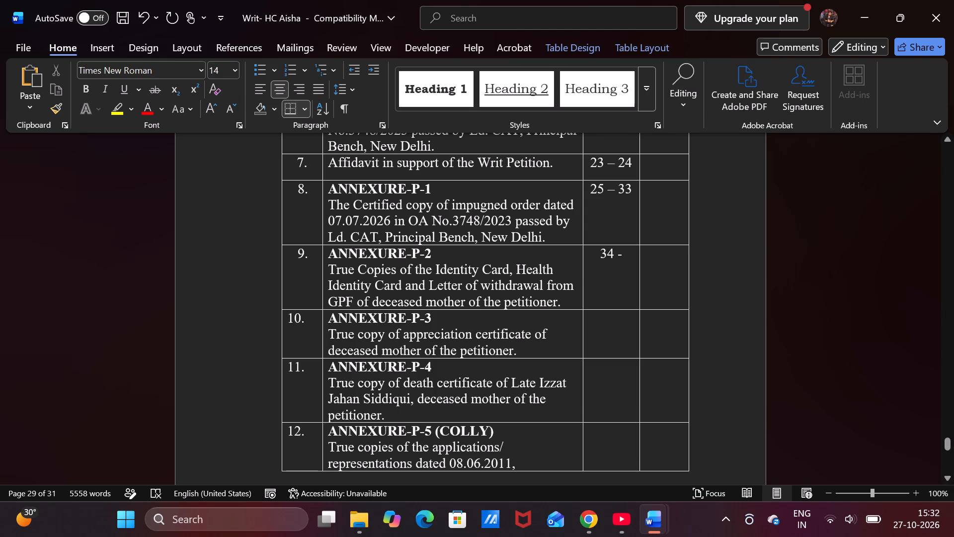
Insert a blank row in the index table between the INDEX and Notice of Motion rows.
triple_click(947, 140)
triple_click(947, 140)
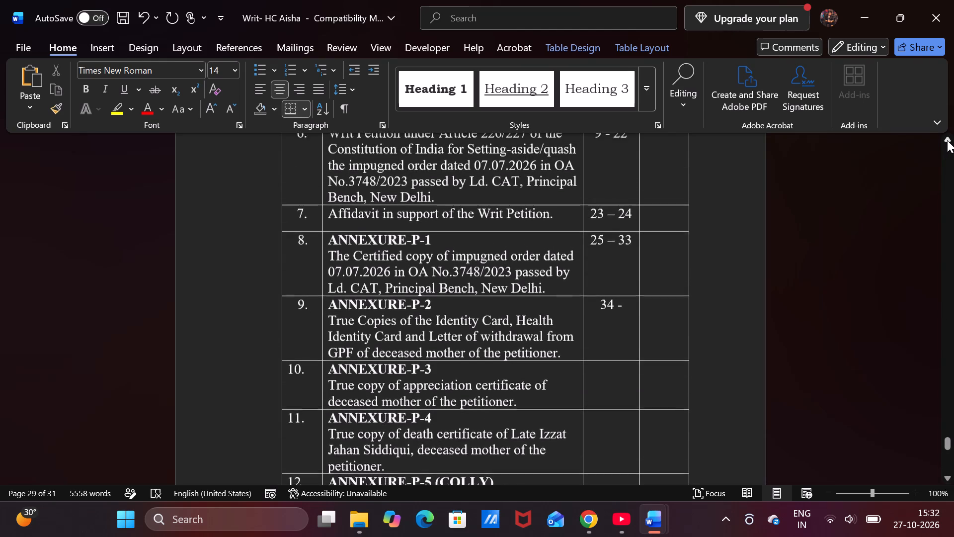
triple_click(947, 140)
triple_click(947, 140)
double_click(947, 140)
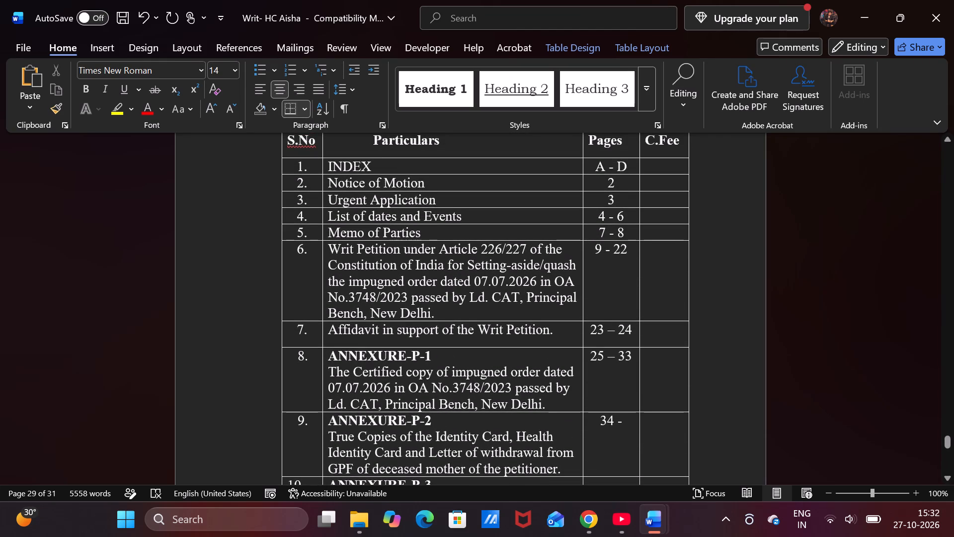
click(696, 160)
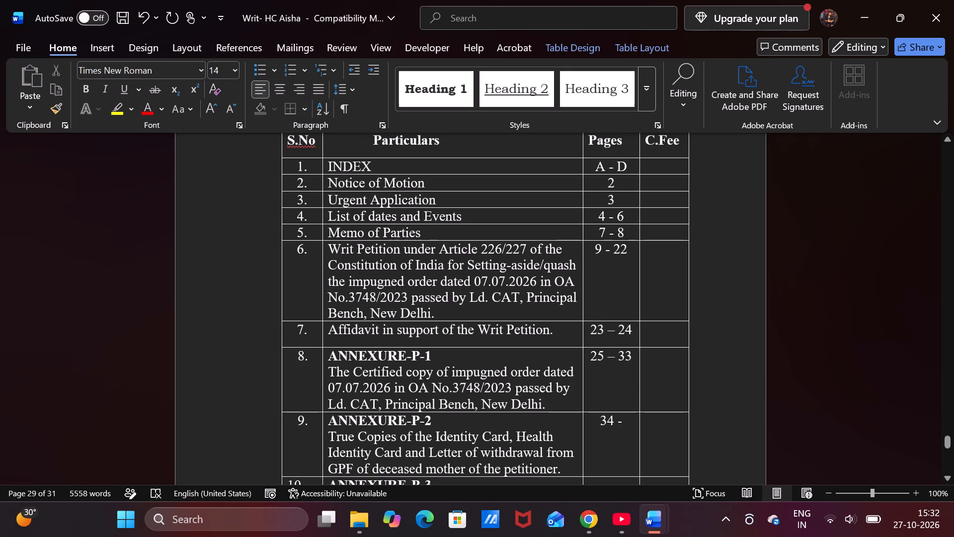
click(701, 162)
key(Return)
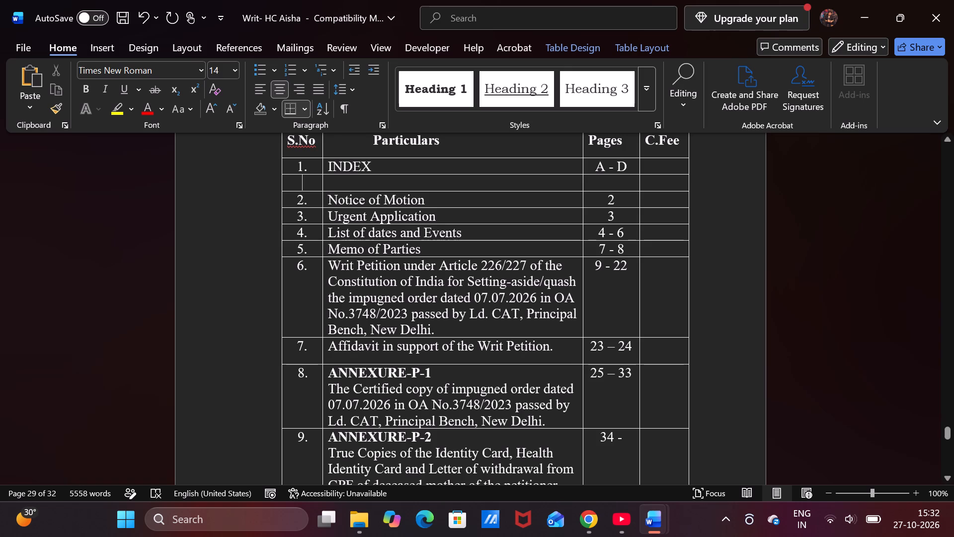
Fill the blank row below INDEX with the copied entry "Consolidated Court-Fees" under Particulars and page 1.
click(391, 178)
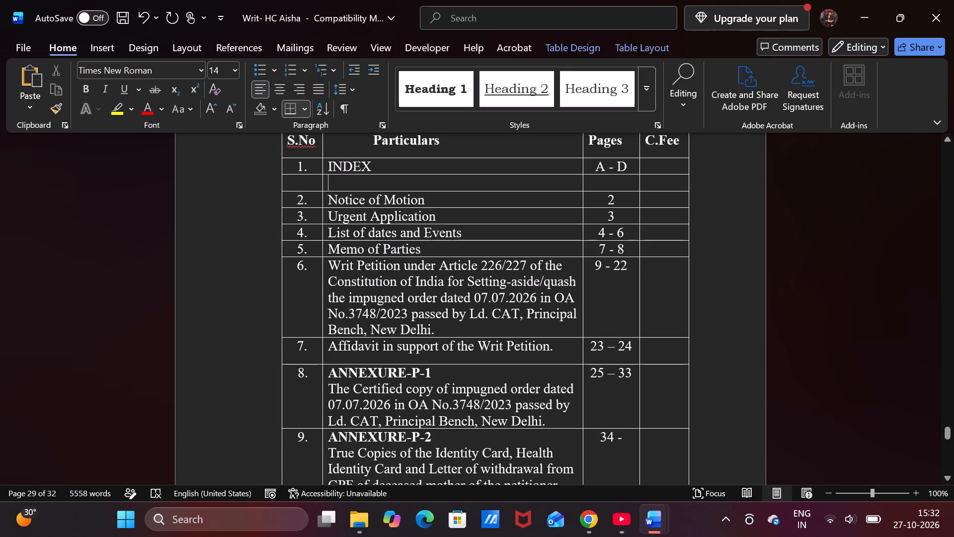
ctrl+click(391, 178)
key(ctrl+v)
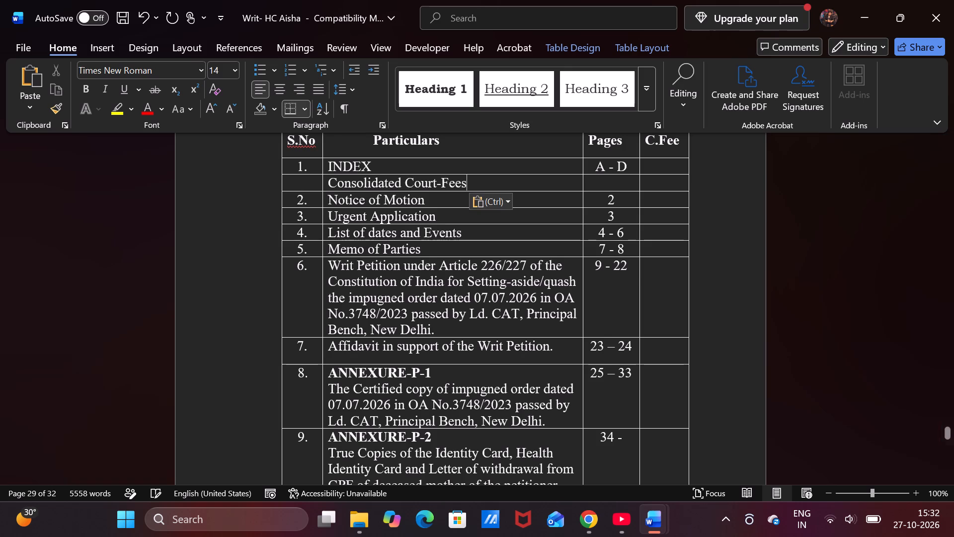
click(620, 181)
key(1)
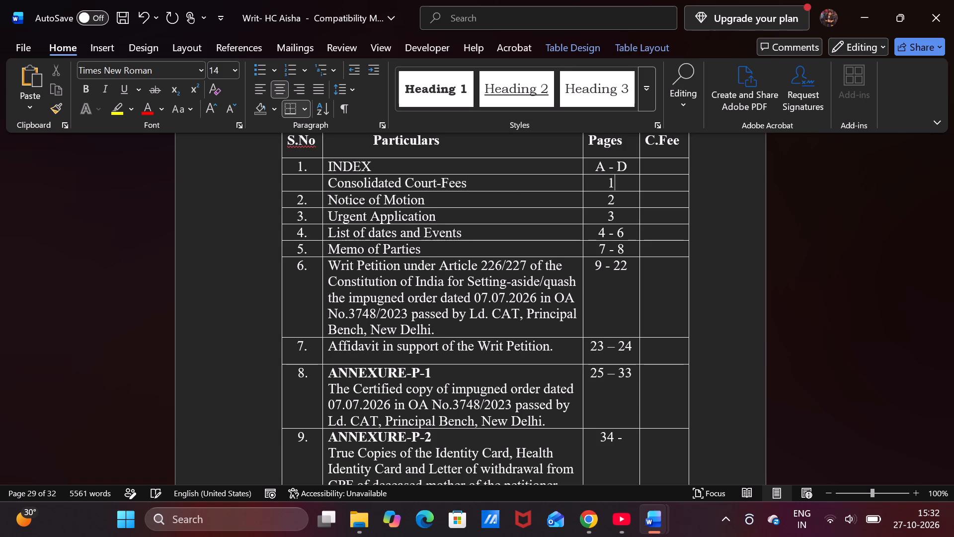
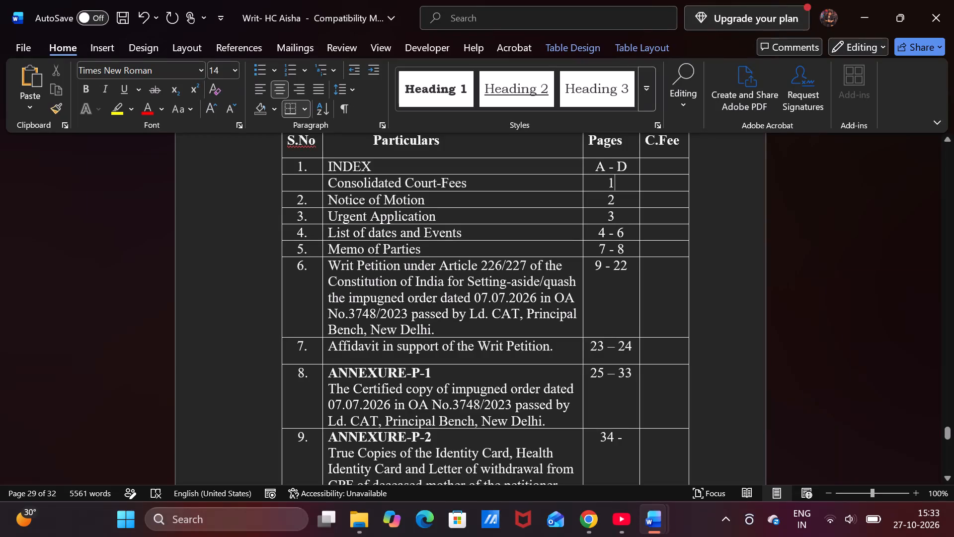
Examine the remaining index rows from ANNEXURE-P-6 through Proof of Service, plus the closing date and advocate block on the last pages.
triple_click(949, 464)
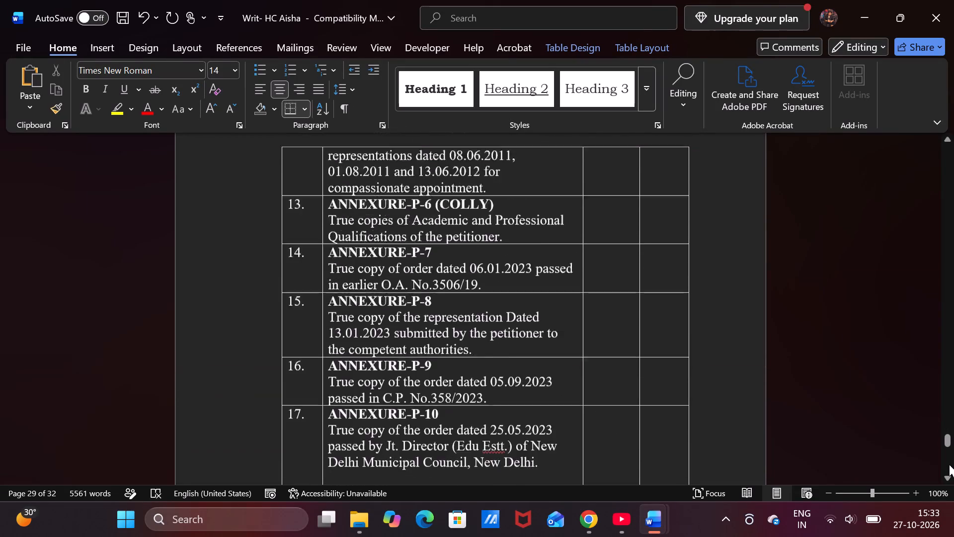
click(949, 464)
click(949, 464)
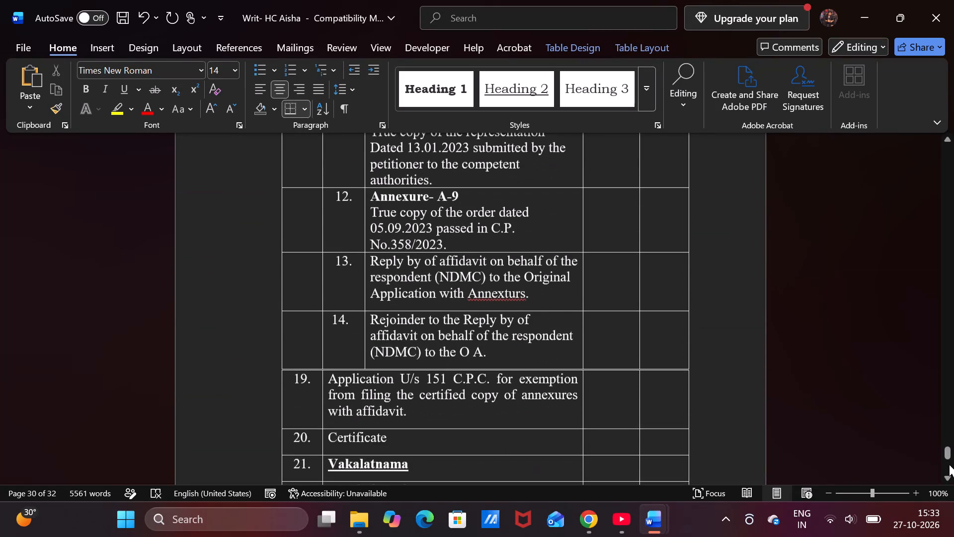
click(939, 478)
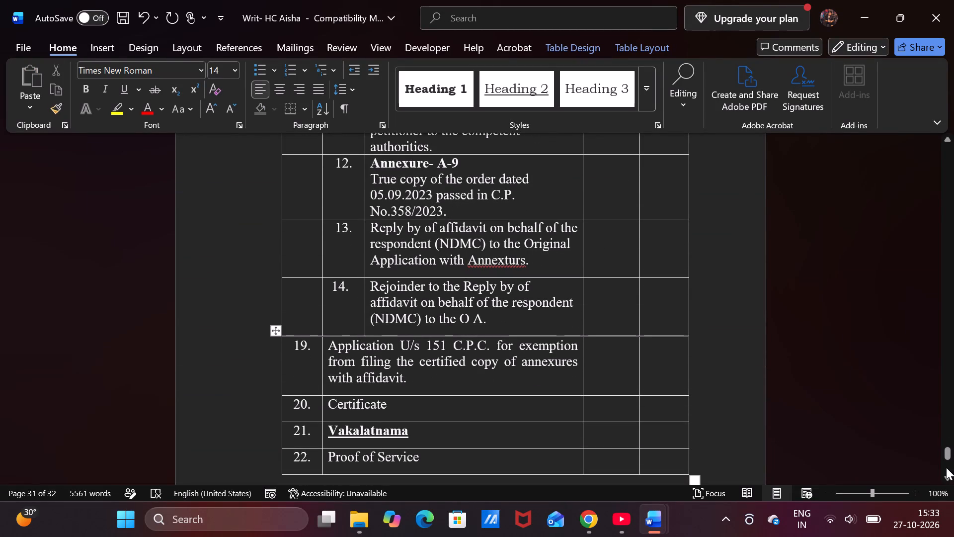
click(946, 467)
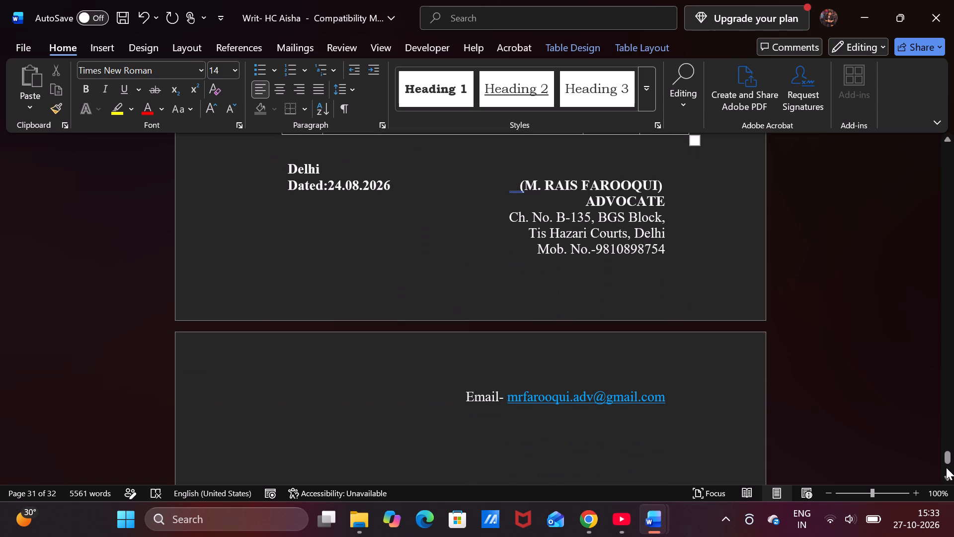
click(951, 439)
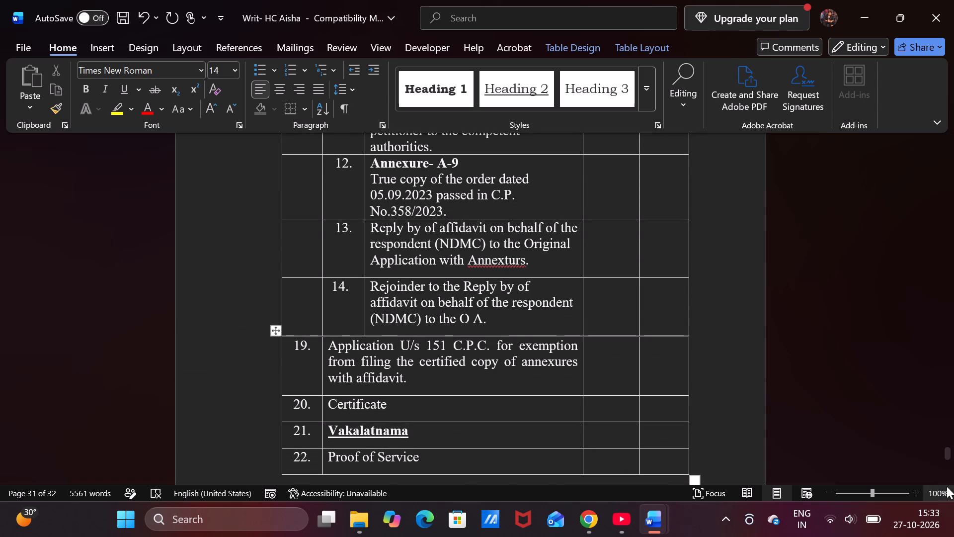
triple_click(948, 474)
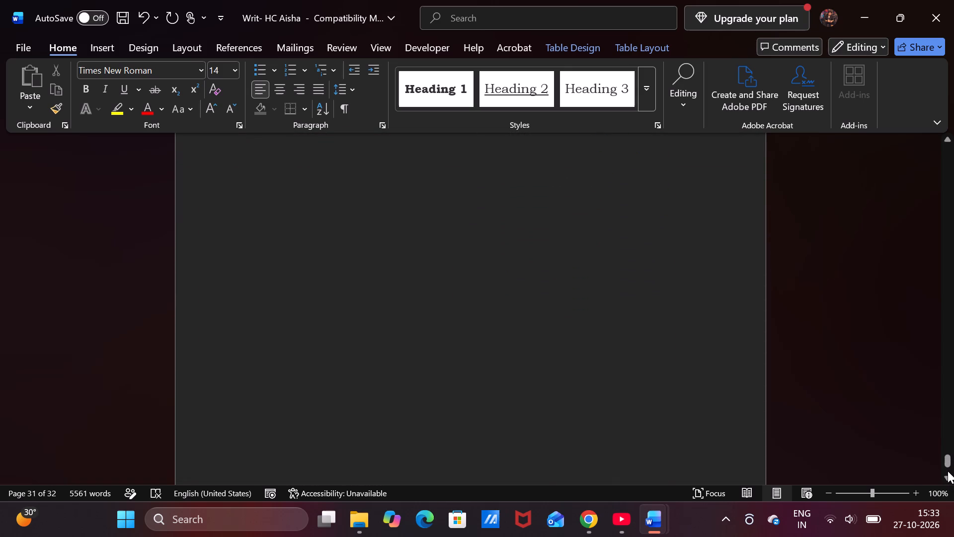
click(948, 471)
triple_click(947, 135)
triple_click(947, 135)
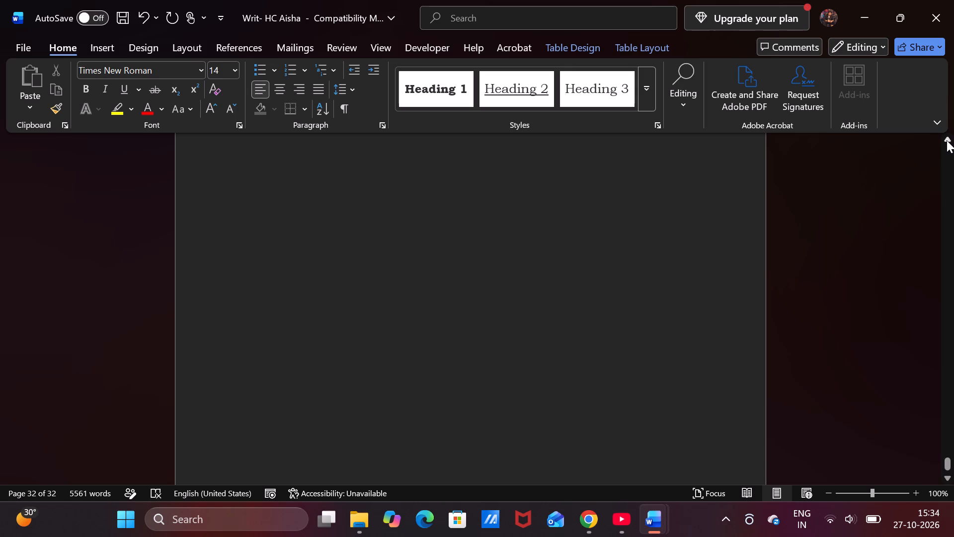
triple_click(944, 135)
drag(944, 135, 946, 155)
right_click(946, 469)
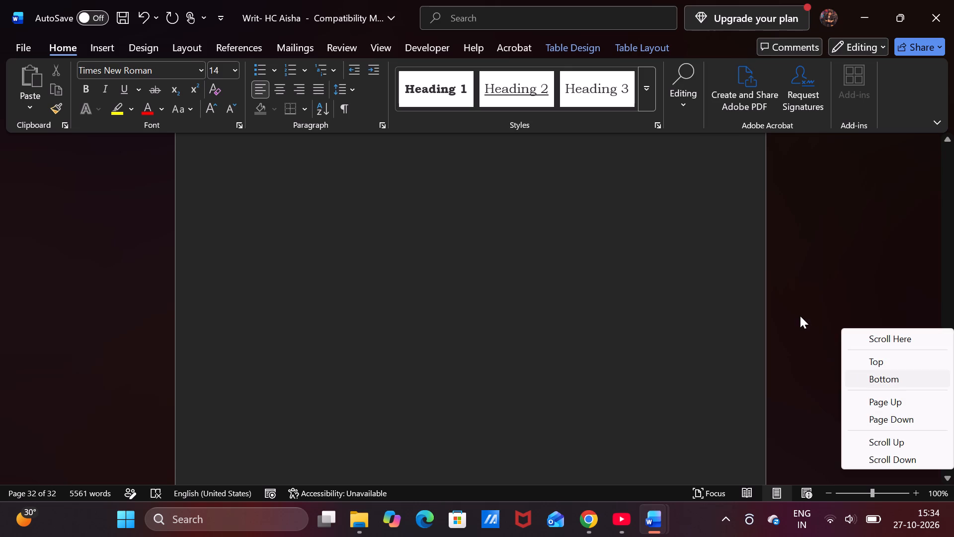
click(799, 316)
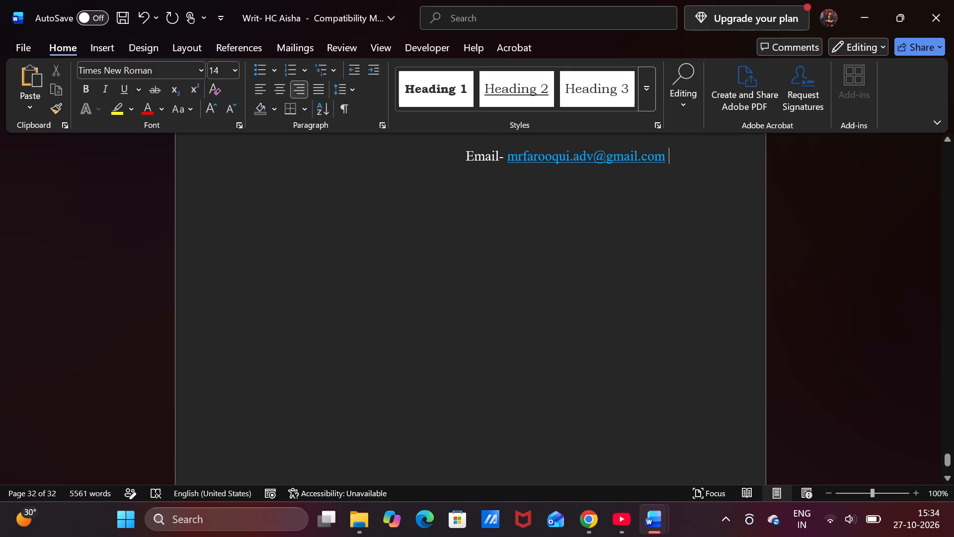
click(948, 141)
triple_click(948, 141)
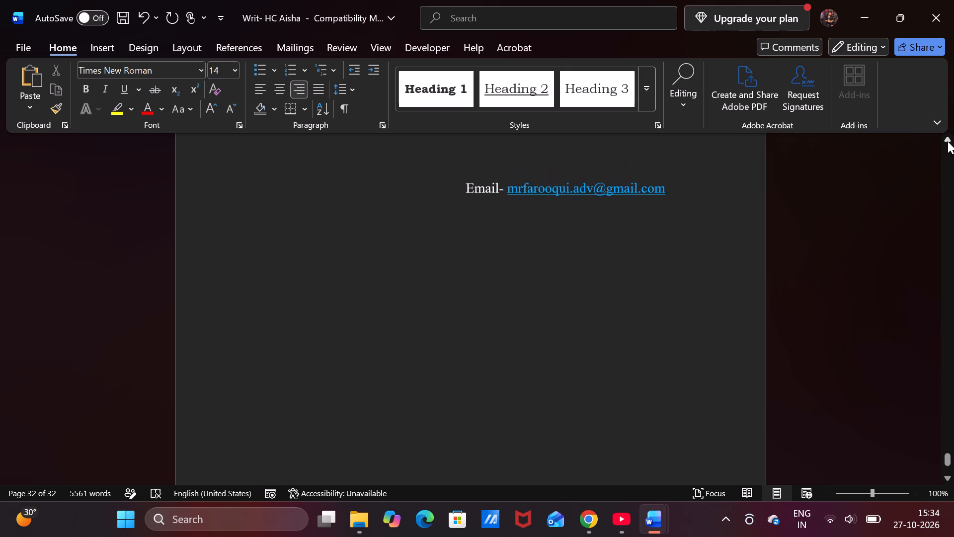
click(948, 141)
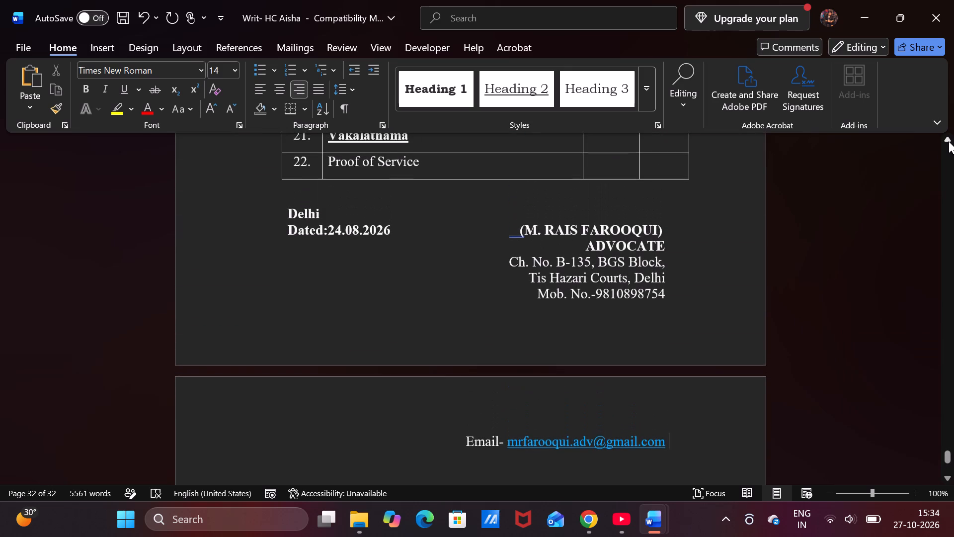
triple_click(949, 141)
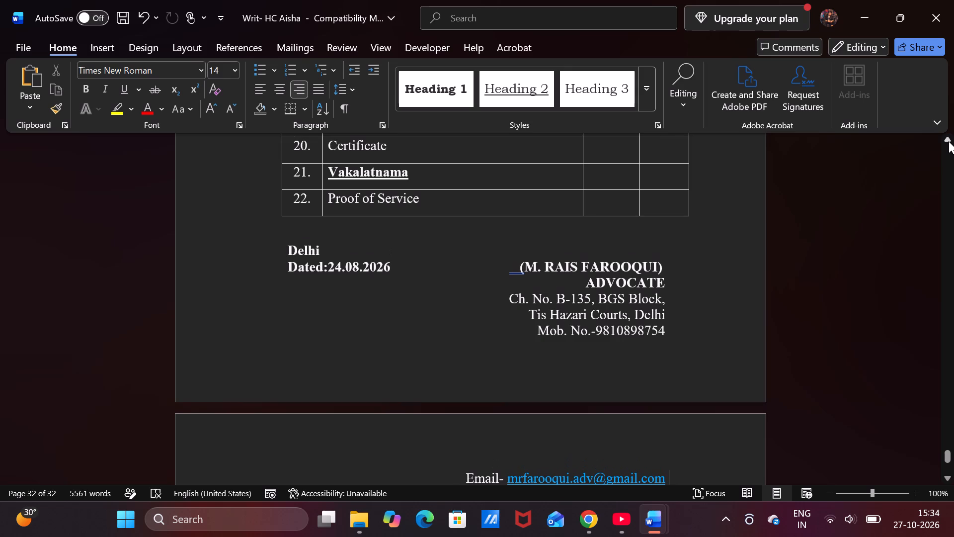
triple_click(949, 141)
triple_click(949, 141)
click(949, 141)
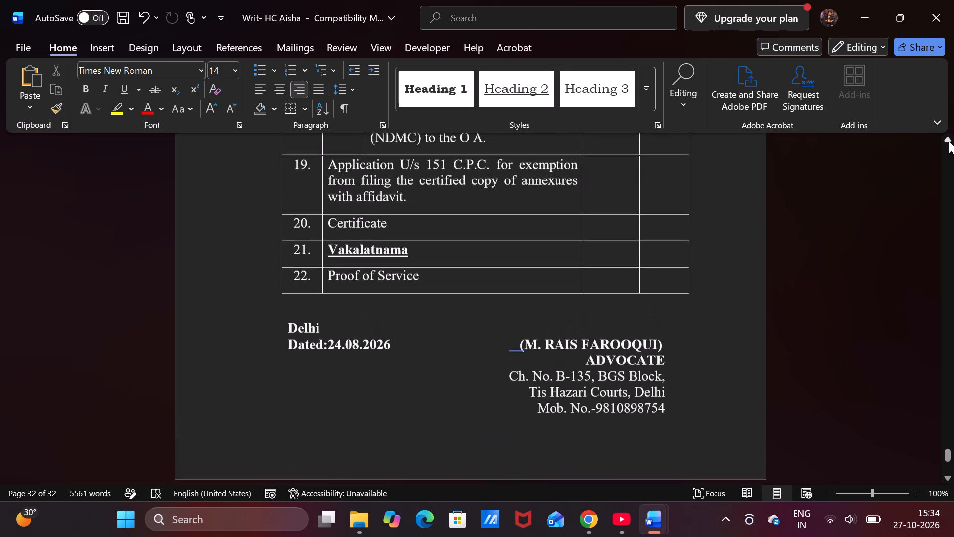
triple_click(949, 141)
click(949, 141)
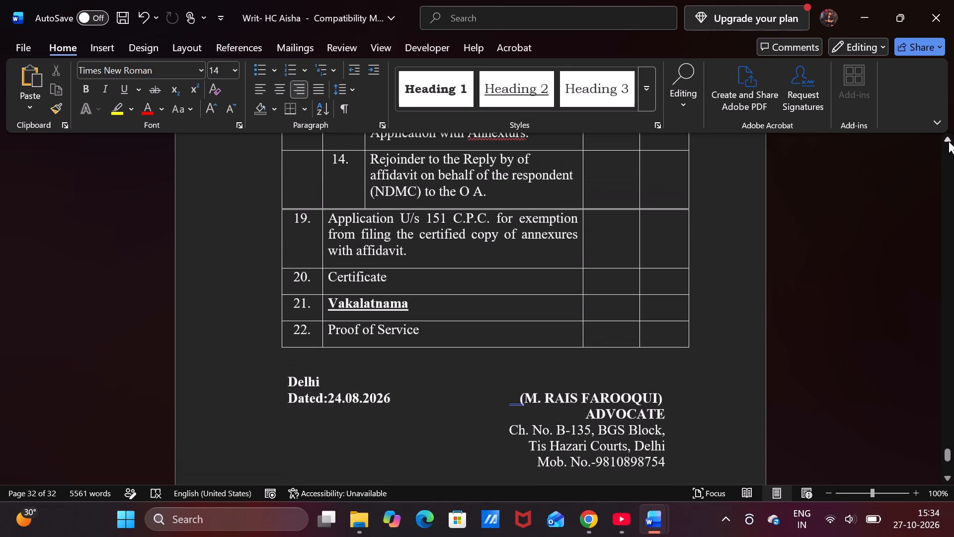
click(949, 141)
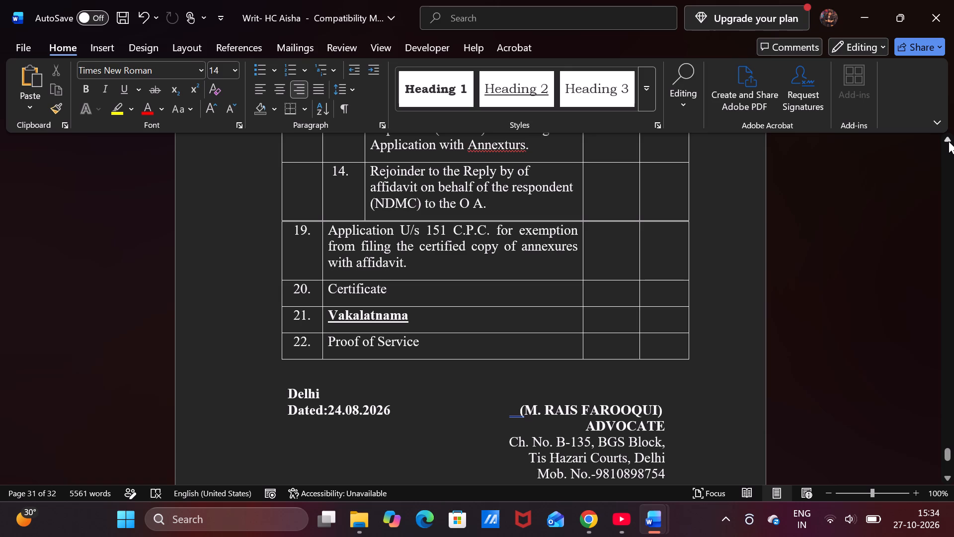
double_click(949, 141)
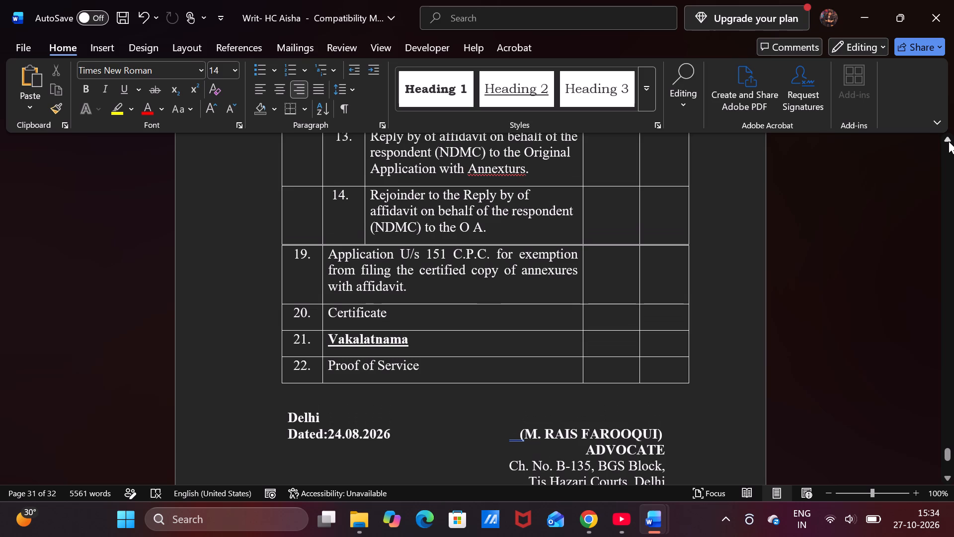
double_click(949, 141)
click(949, 141)
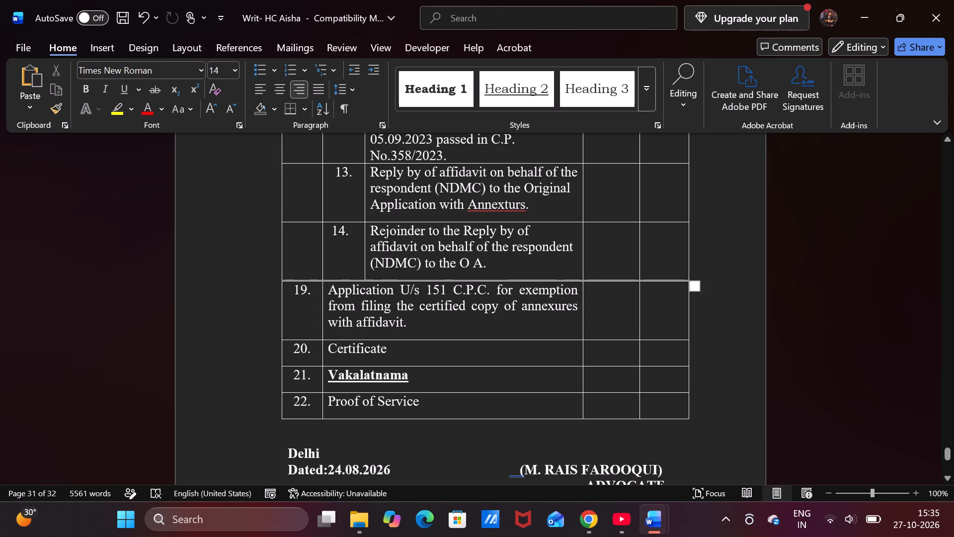
Change the last word of OA index row 13, the NDMC reply by affidavit, to "Annexurs." and re-enter its full stop.
click(507, 212)
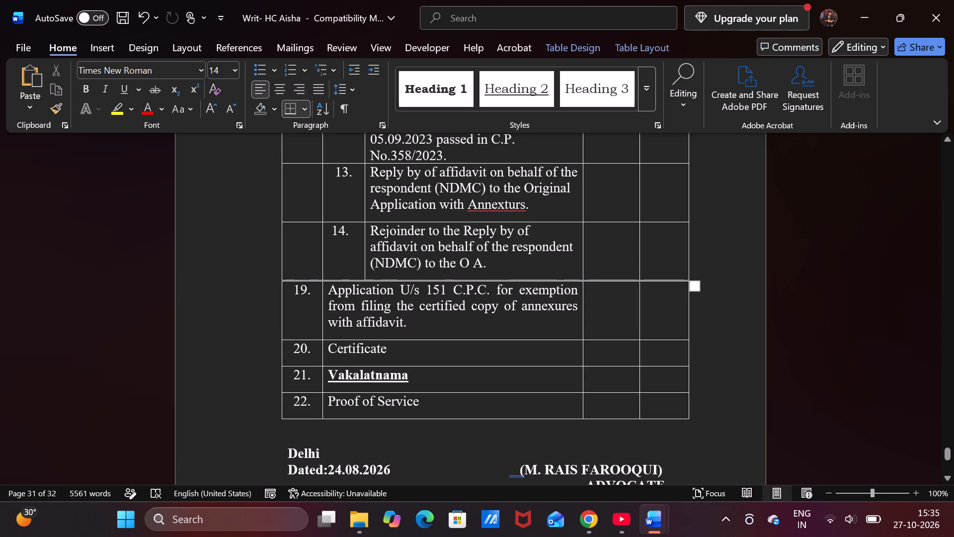
key(BackSpace)
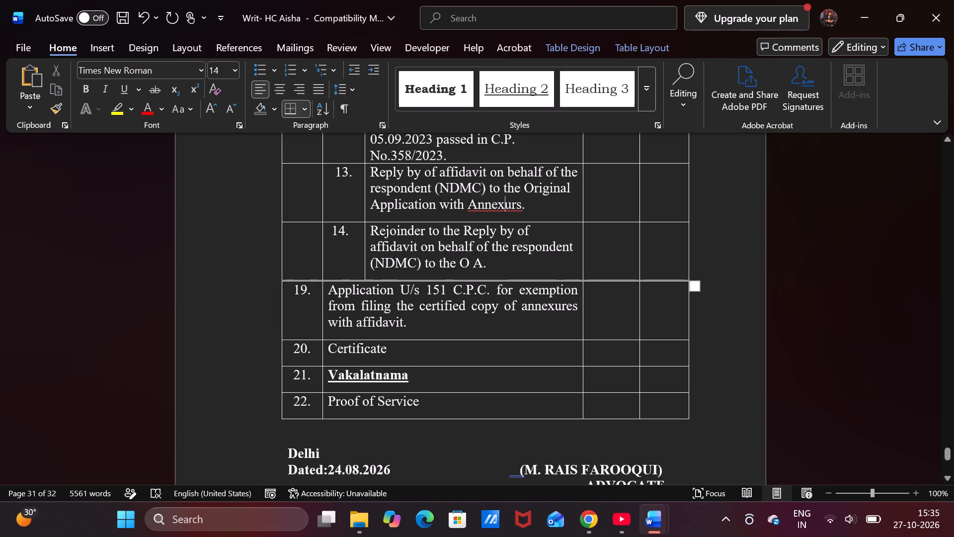
click(544, 218)
key(BackSpace)
key(space)
key(BackSpace)
key(period)
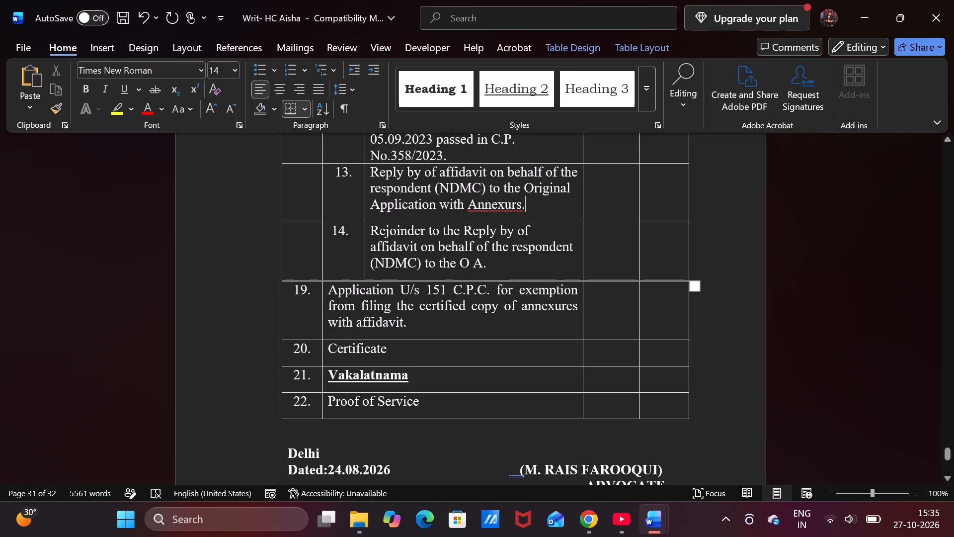
Review the OA No. 3748/2023 index rows upward from the NDMC reply to Annexure A-5.
triple_click(946, 140)
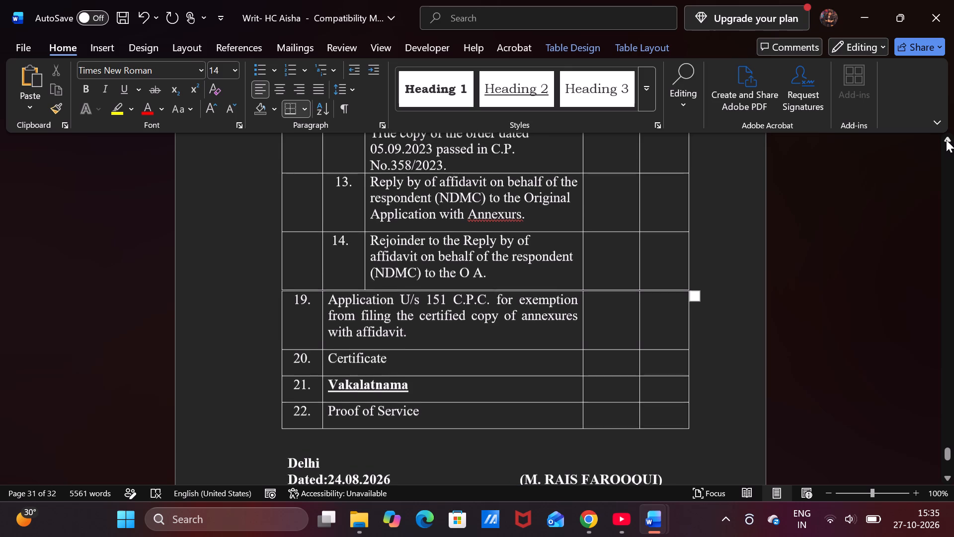
triple_click(946, 140)
triple_click(946, 140)
click(946, 140)
triple_click(946, 140)
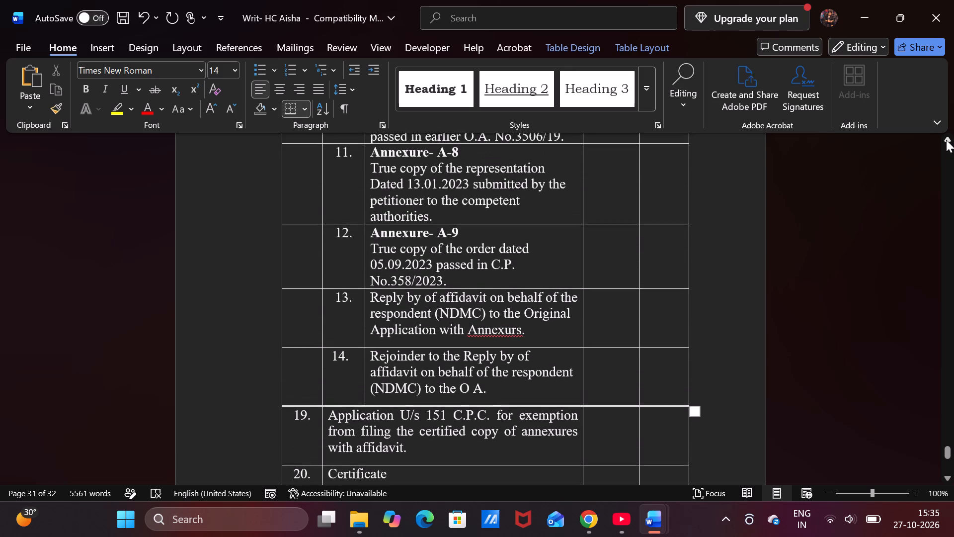
triple_click(946, 140)
triple_click(946, 140)
triple_click(946, 140)
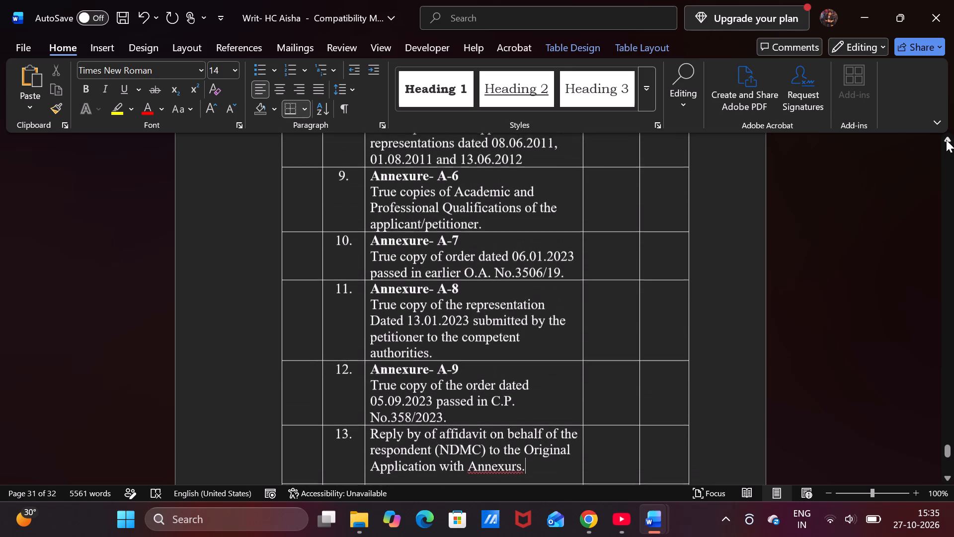
double_click(946, 140)
triple_click(946, 140)
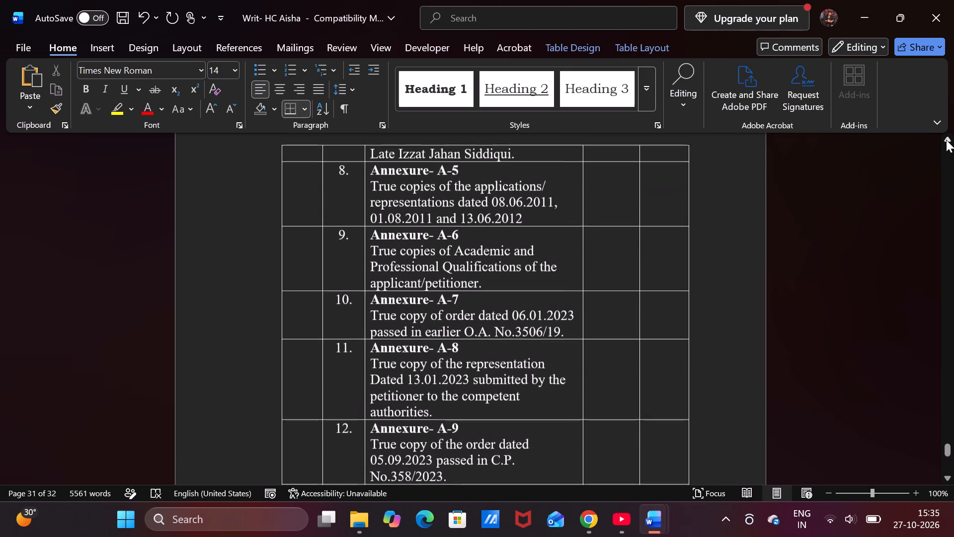
click(946, 140)
Save the writ petition document.
key(ctrl+s)
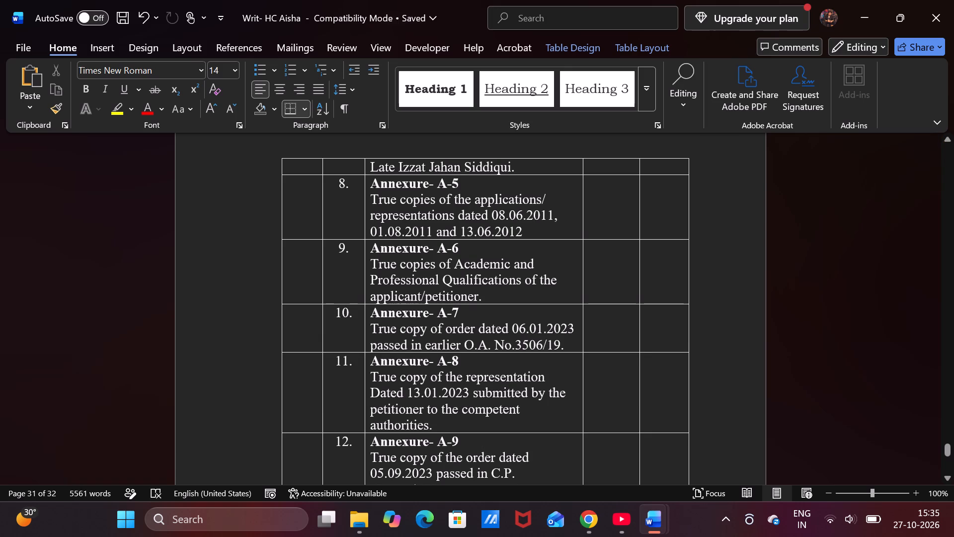
Review the index from the OA annexure rows back up through the ANNEXURE-P rows to the court heading and case title.
click(951, 142)
drag(951, 142, 952, 142)
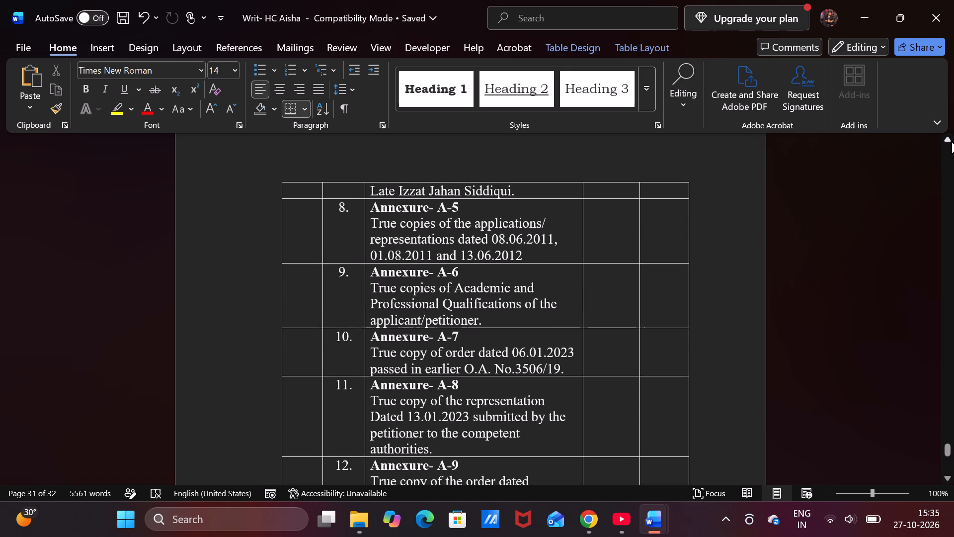
drag(952, 142, 945, 162)
click(945, 162)
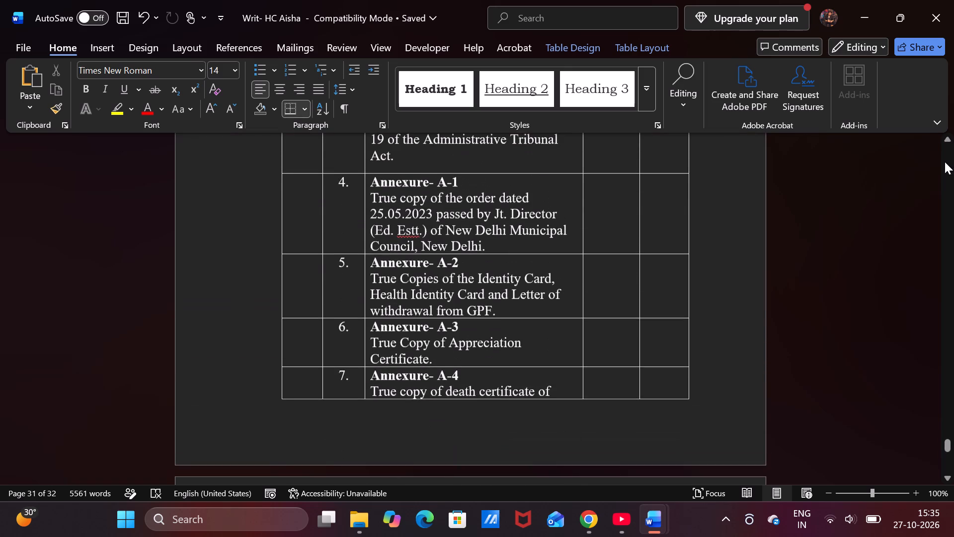
click(945, 162)
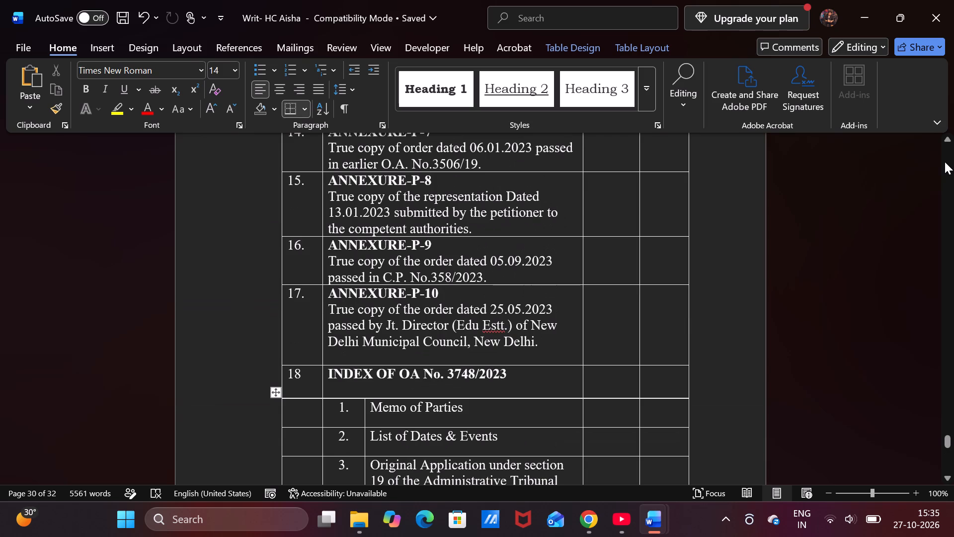
click(945, 162)
click(945, 162)
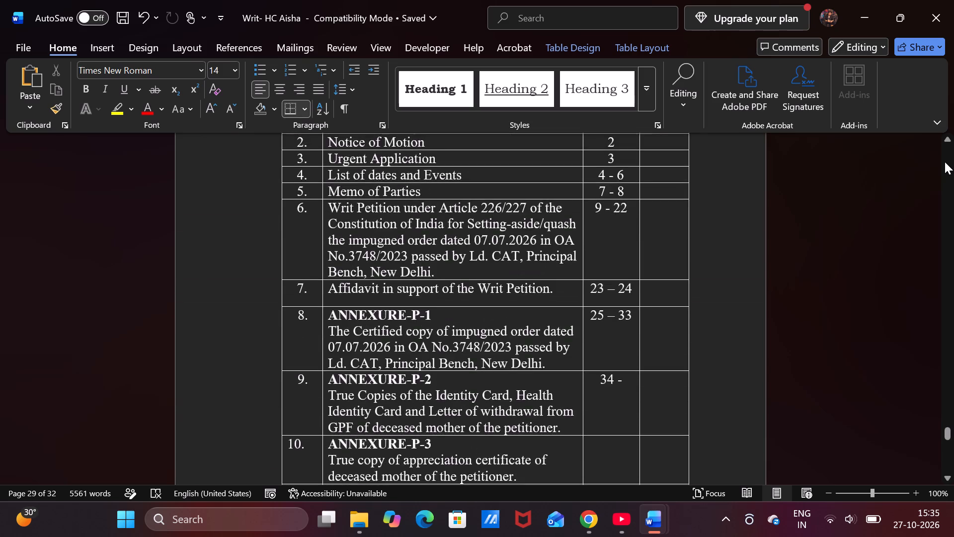
click(945, 162)
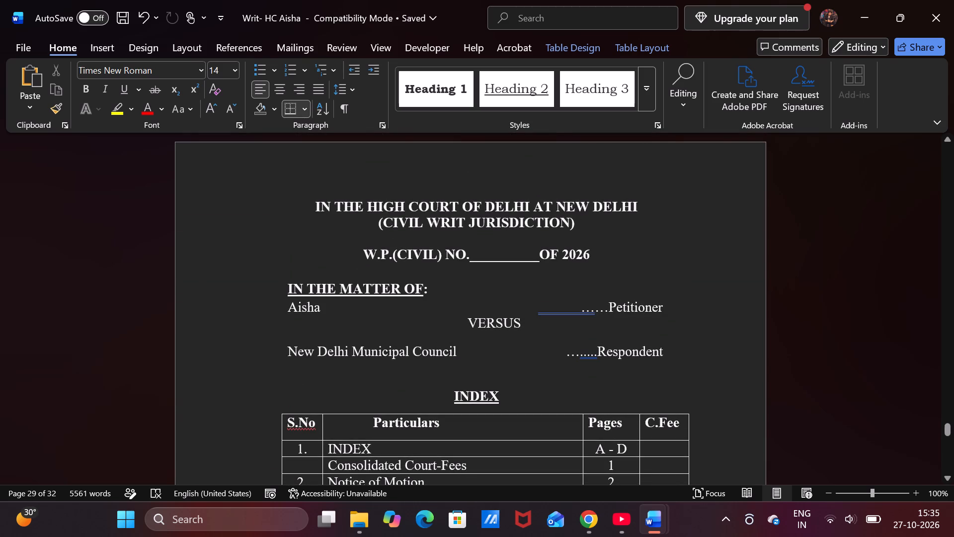
Widen the serial number column of the index table slightly, moving its border with the Particulars column.
drag(321, 429, 331, 430)
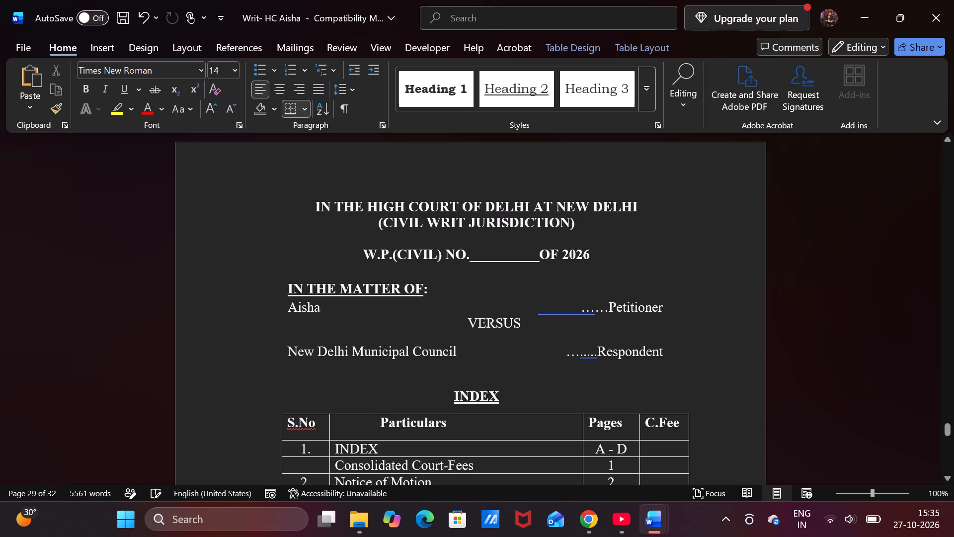
Add a space in the serial number column heading so it reads "S. No", reversing the automatic numbering.
click(299, 421)
key(space)
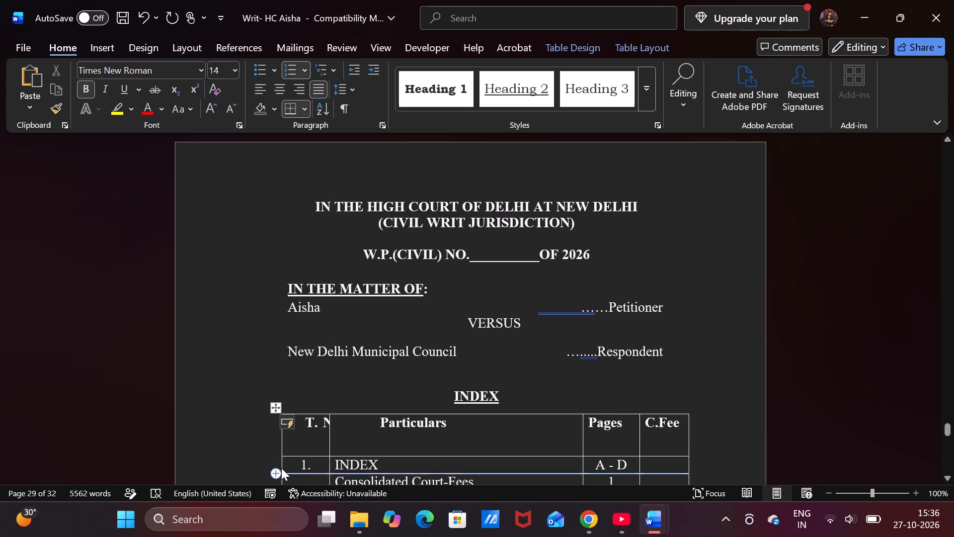
click(295, 424)
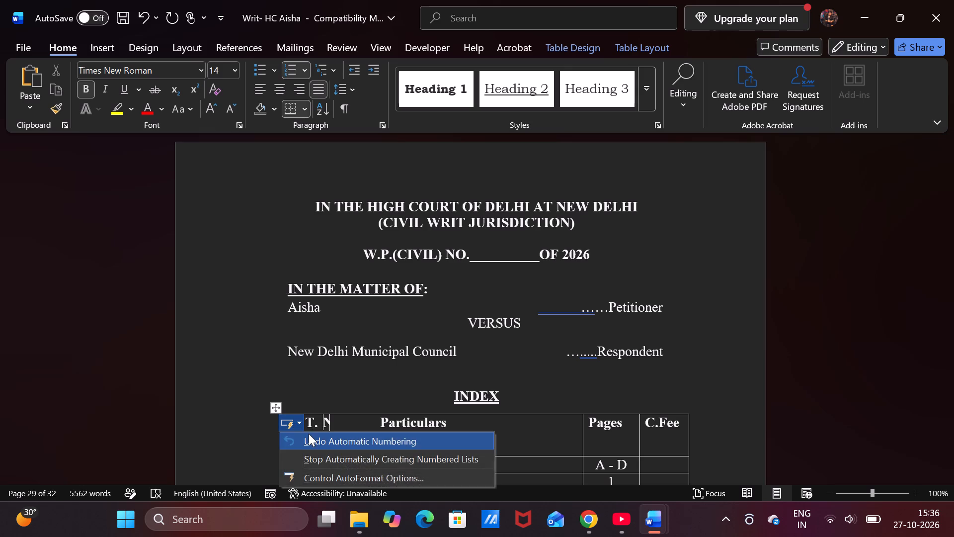
click(312, 435)
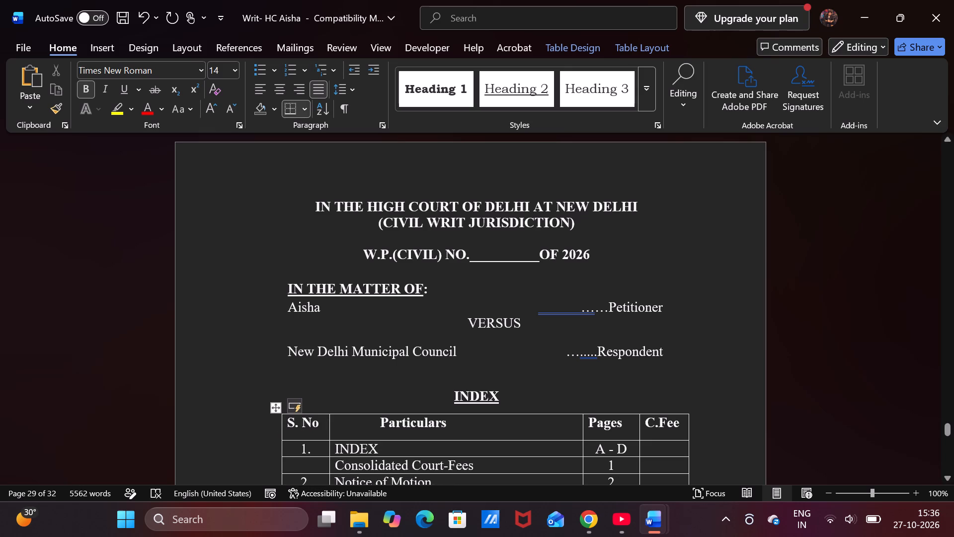
Save the writ petition document.
key(ctrl+s)
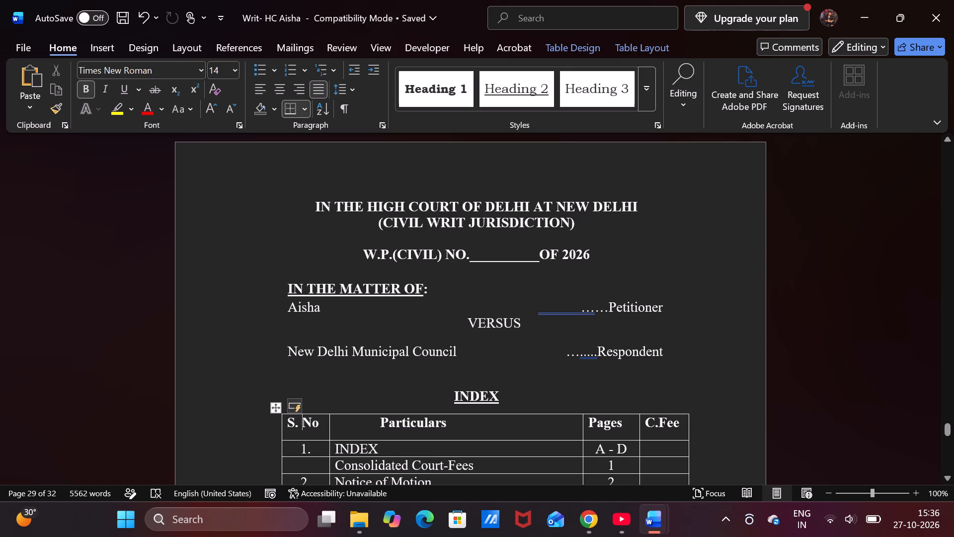
Review the index rows and their page ranges from the table heading down to the ANNEXURE-P-2 entry.
triple_click(947, 477)
triple_click(947, 477)
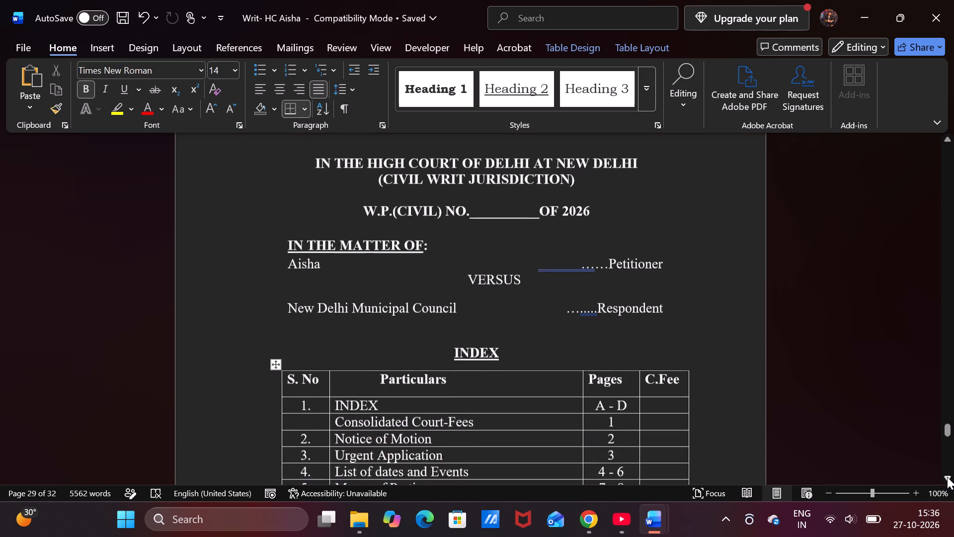
triple_click(947, 477)
triple_click(947, 477)
triple_click(947, 477)
triple_click(947, 477)
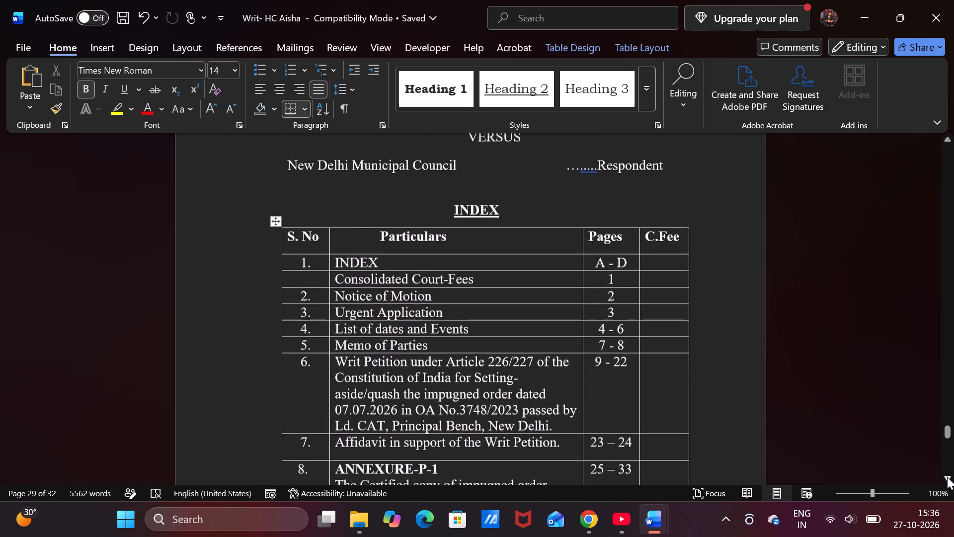
triple_click(947, 477)
triple_click(947, 477)
double_click(947, 477)
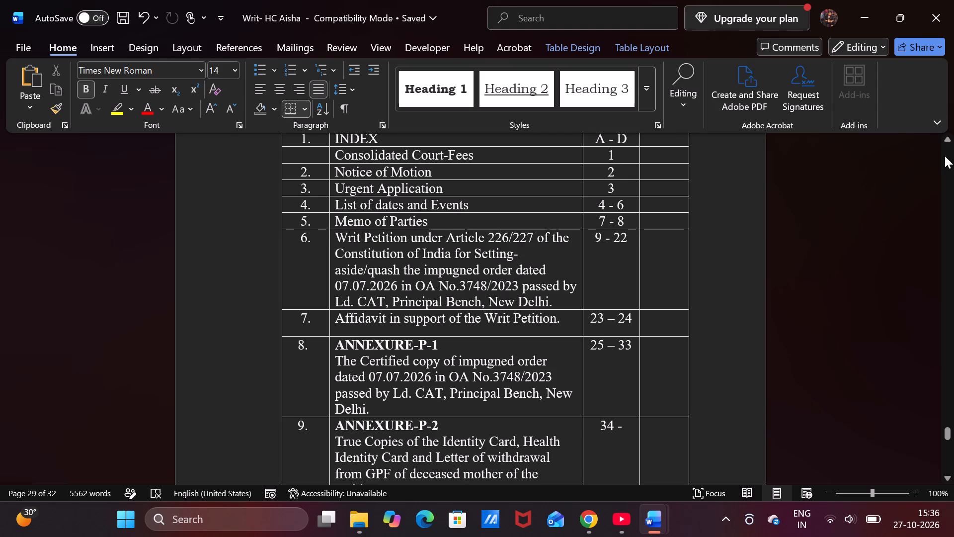
click(949, 137)
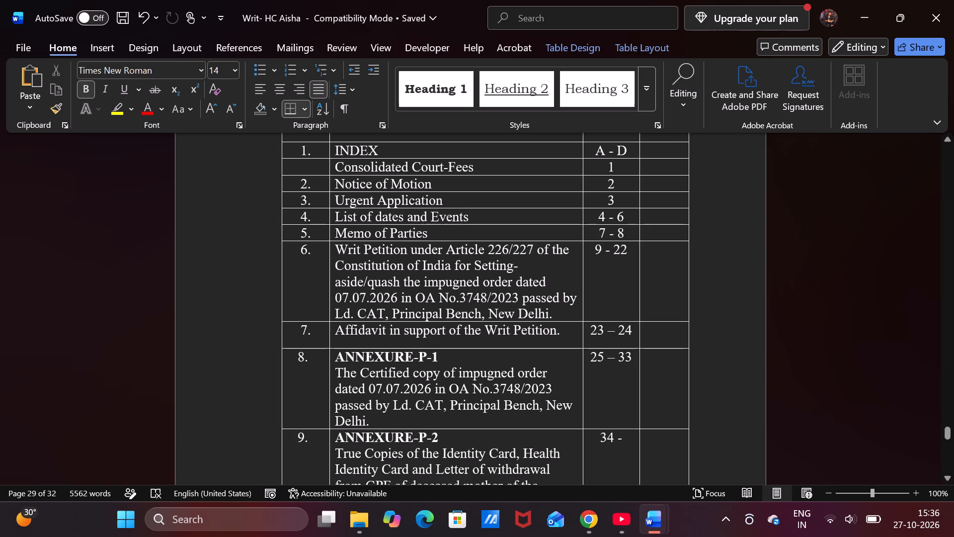
double_click(738, 221)
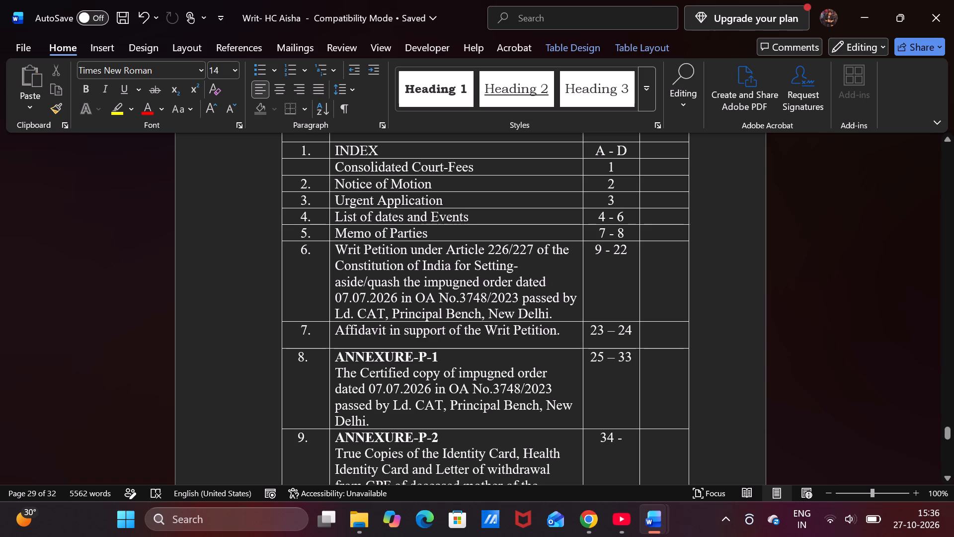